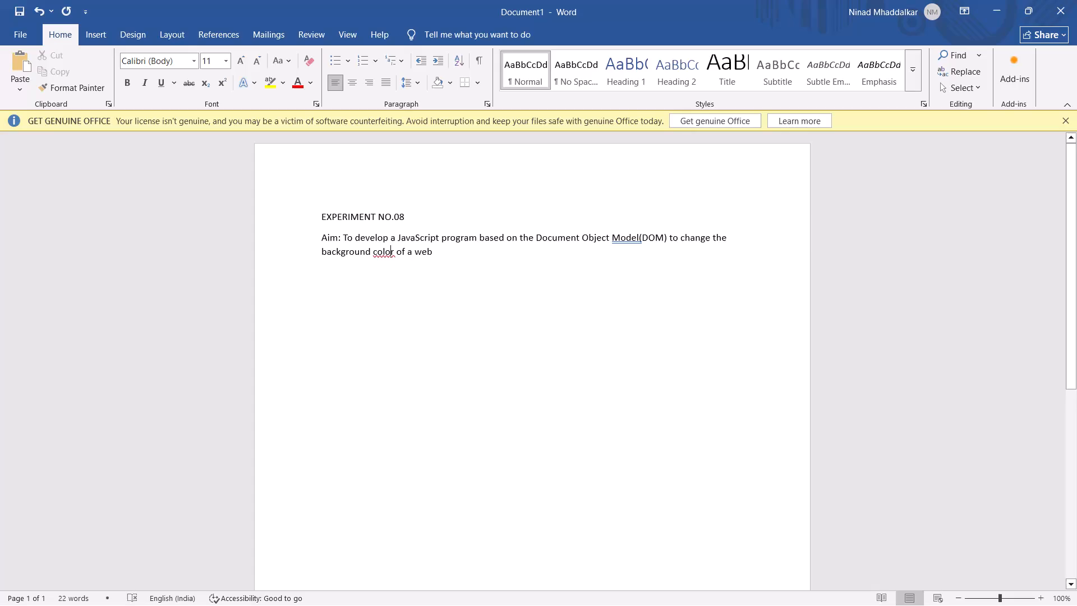
# Correct the spelling of "color" to "colour" in the Aim sentence.
pyautogui.press('u')
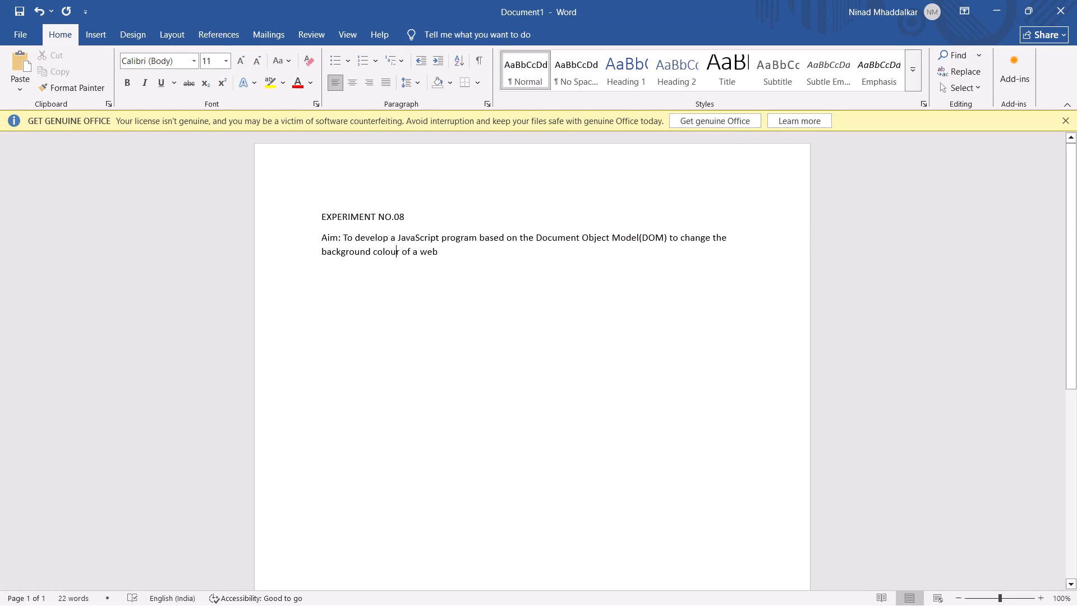
# Complete the Aim sentence with "page automatically after every 5 seconds." and give the paragraph 1.5 line spacing.
pyautogui.click(460, 256)
pyautogui.write('page automatically')
pyautogui.press('space')
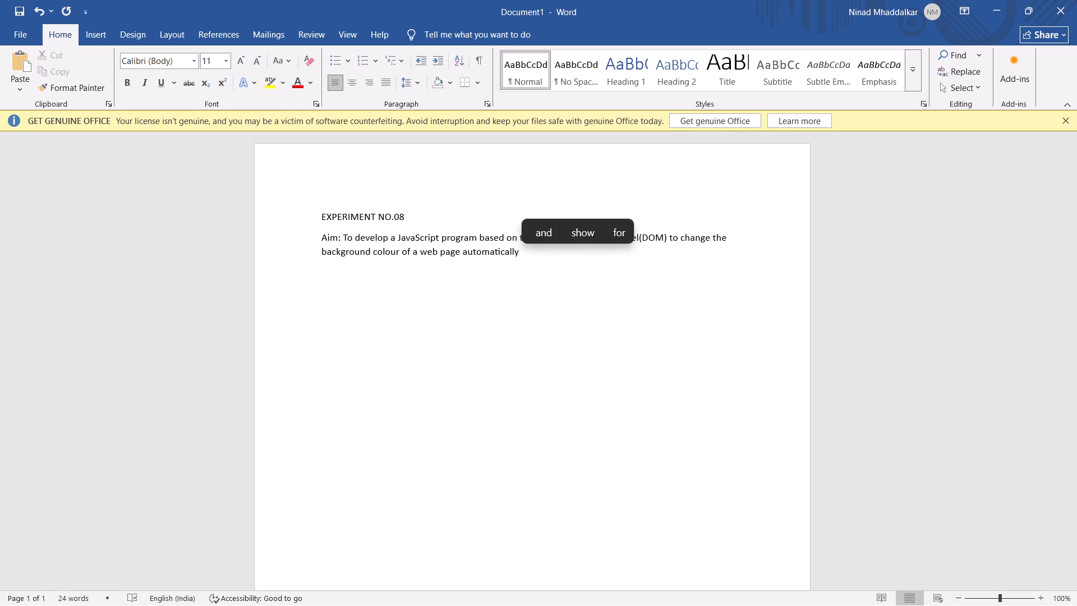
pyautogui.write('after')
pyautogui.press('space')
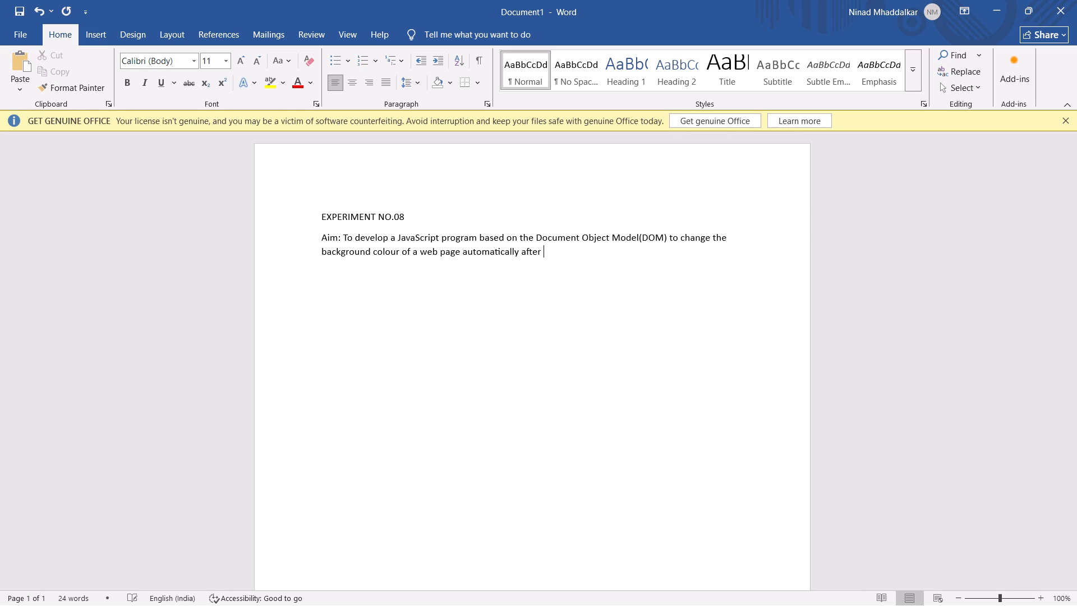
pyautogui.write('ever')
pyautogui.write('y')
pyautogui.press('space')
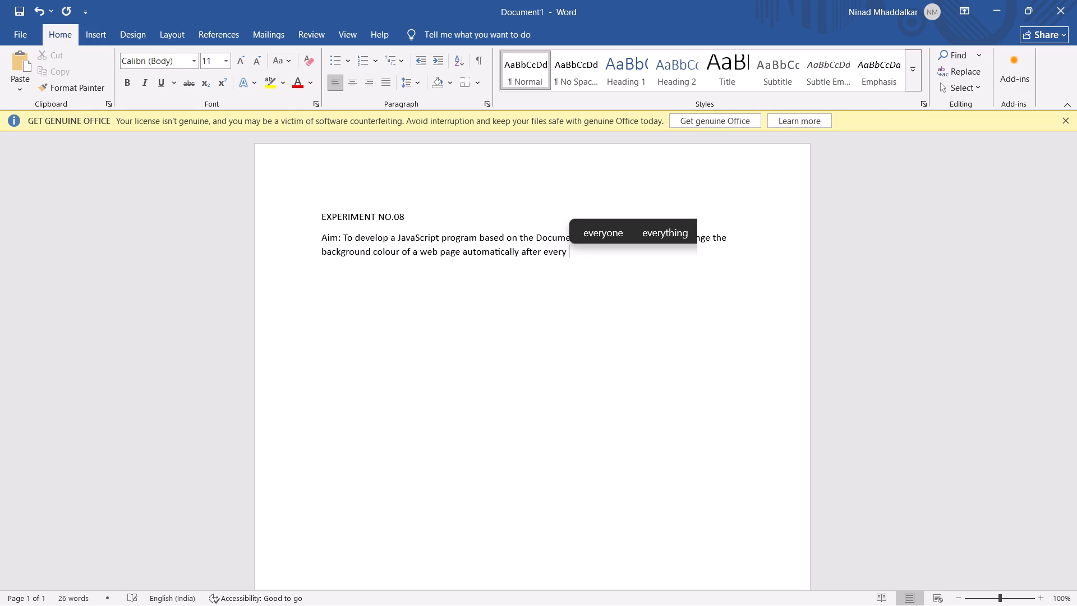
pyautogui.hotkey('ctrl', '5')
pyautogui.press('space')
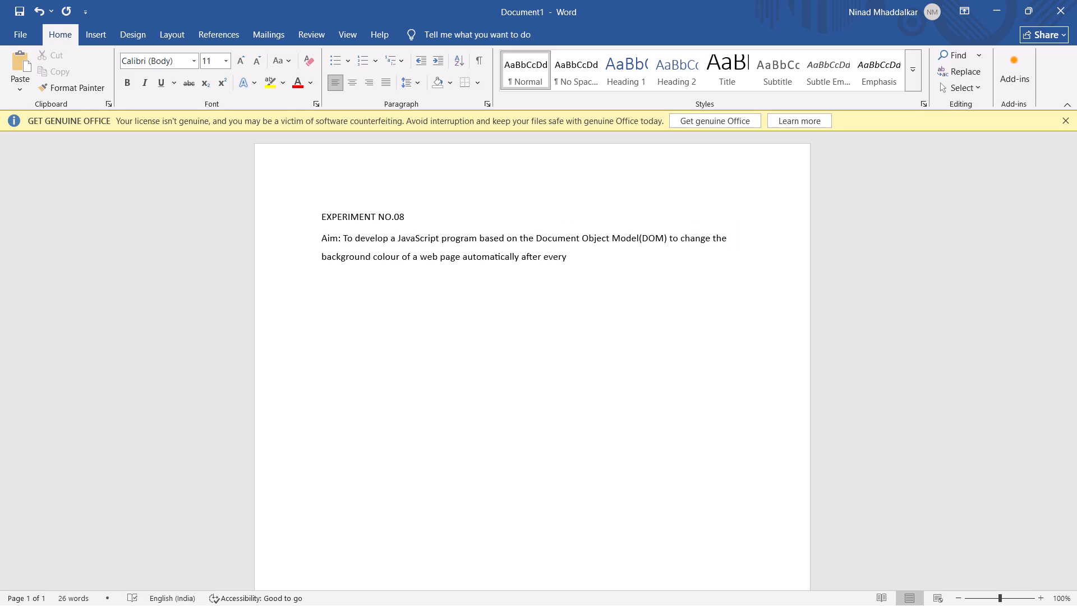
pyautogui.write('5')
pyautogui.press('space')
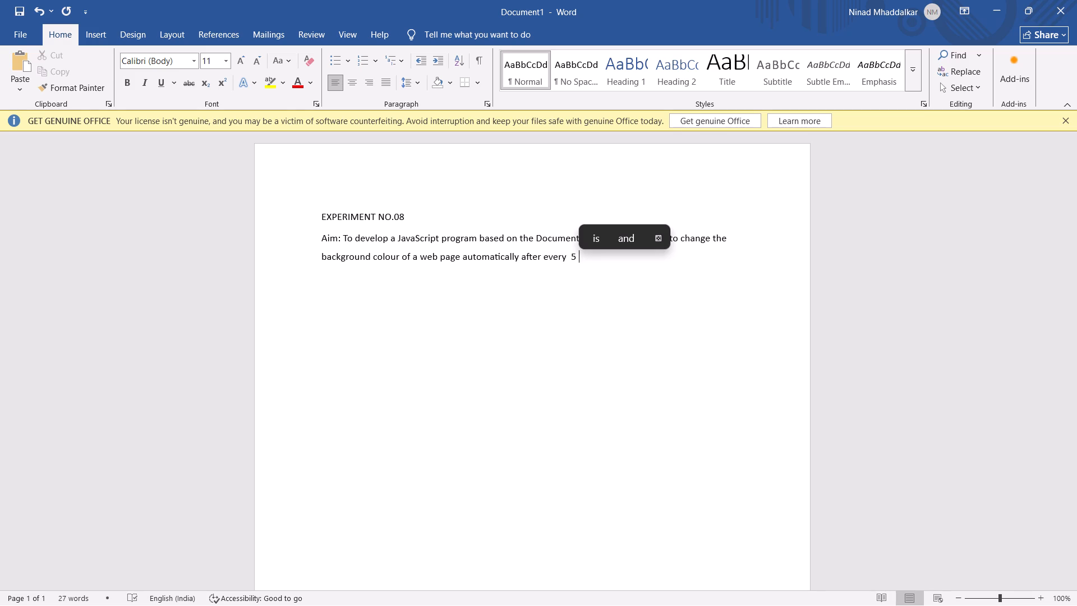
pyautogui.write('seconds.')
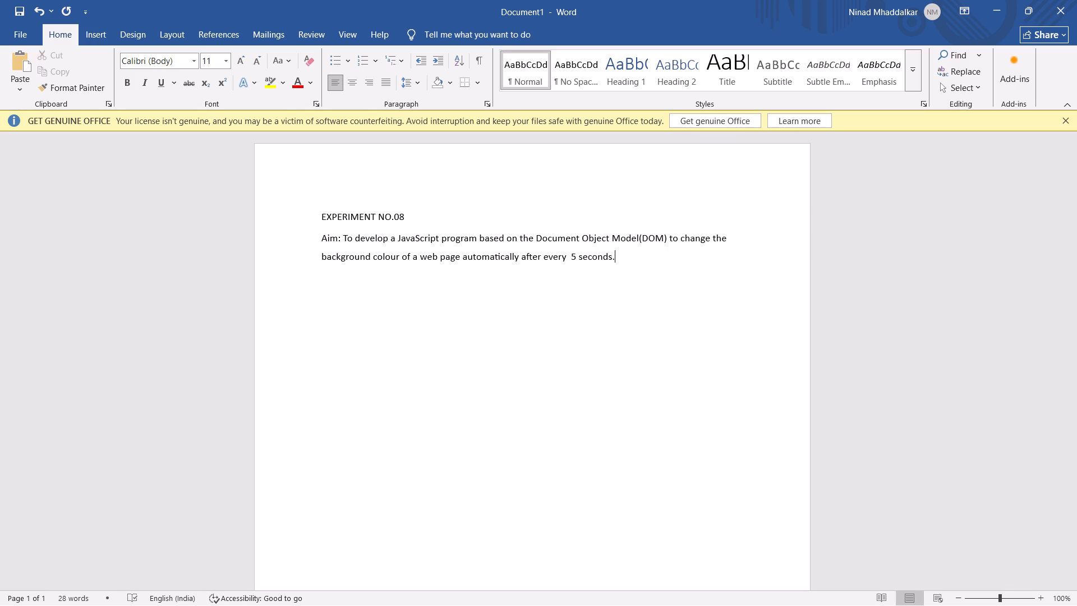
# Add the label "Program:" on its own line below the Aim paragraph.
pyautogui.press('Return')
pyautogui.hotkey('shift', 'p')
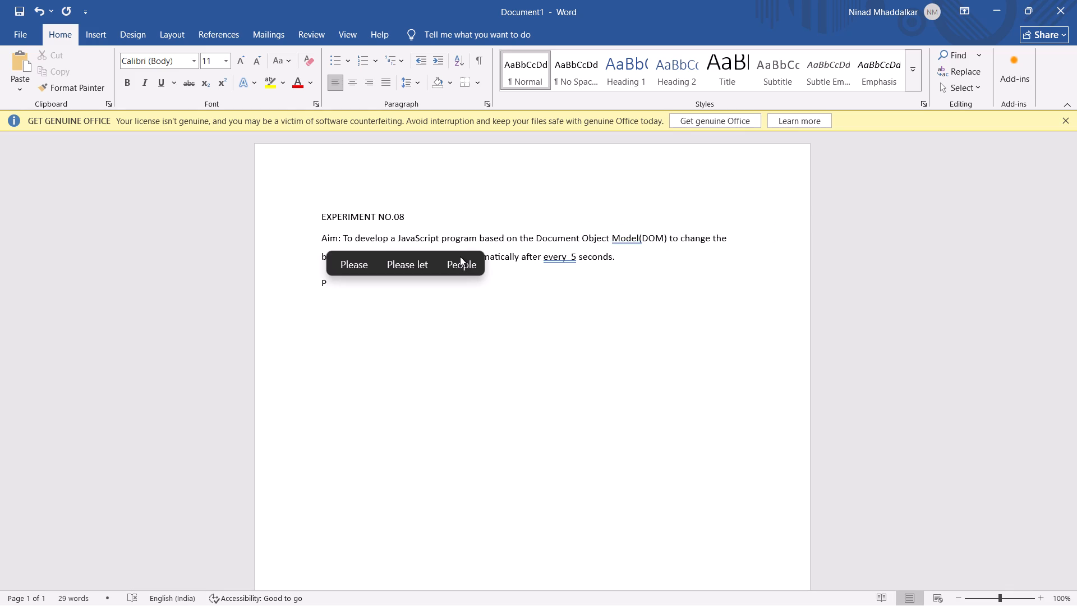
pyautogui.write('rogram')
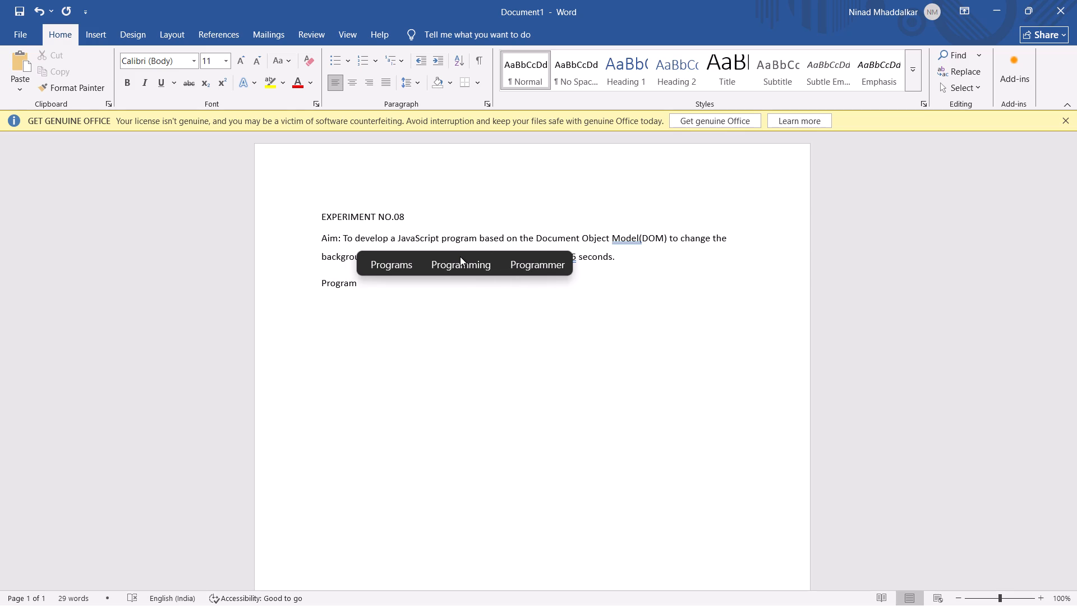
pyautogui.hotkey('shift', ':')
pyautogui.press('Return')
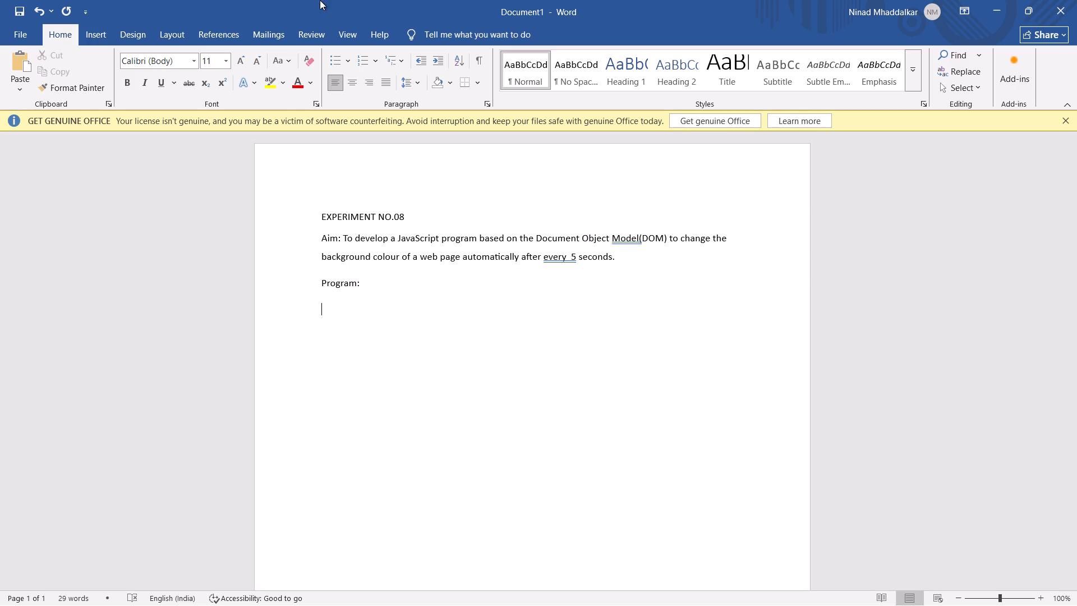
# Run a spelling and grammar check and fix the Aim's spacing, leaving one space before "(DOM)" and one before "5".
pyautogui.click(204, 40)
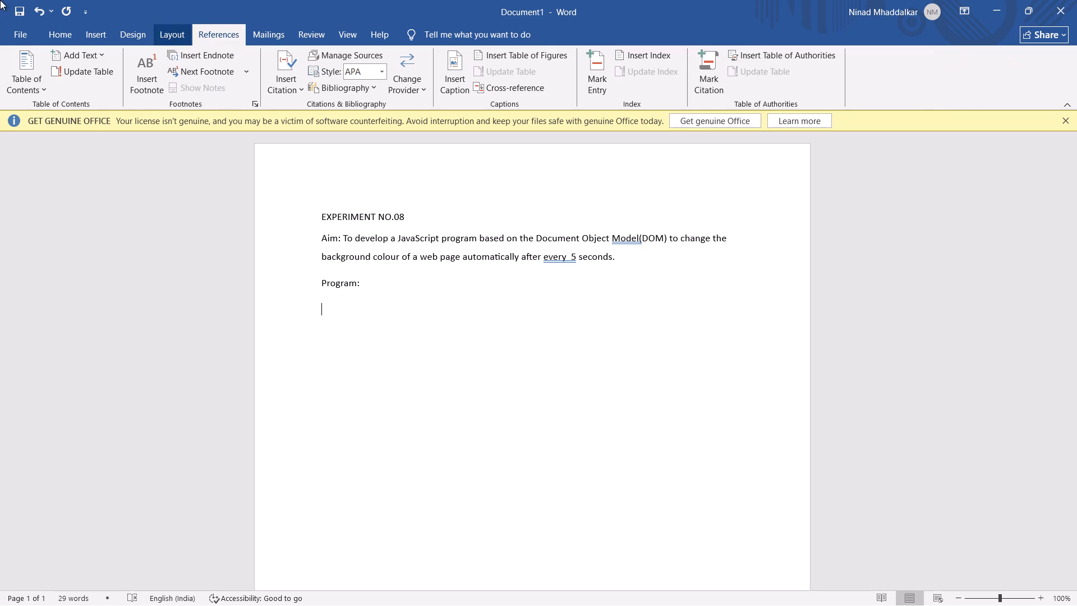
pyautogui.click(316, 34)
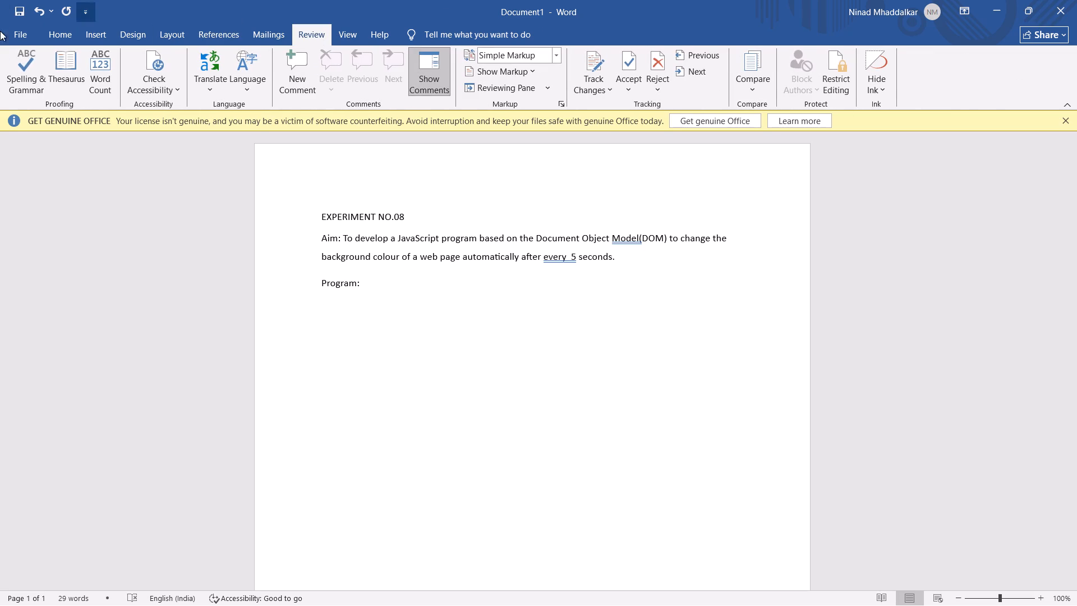
pyautogui.click(25, 88)
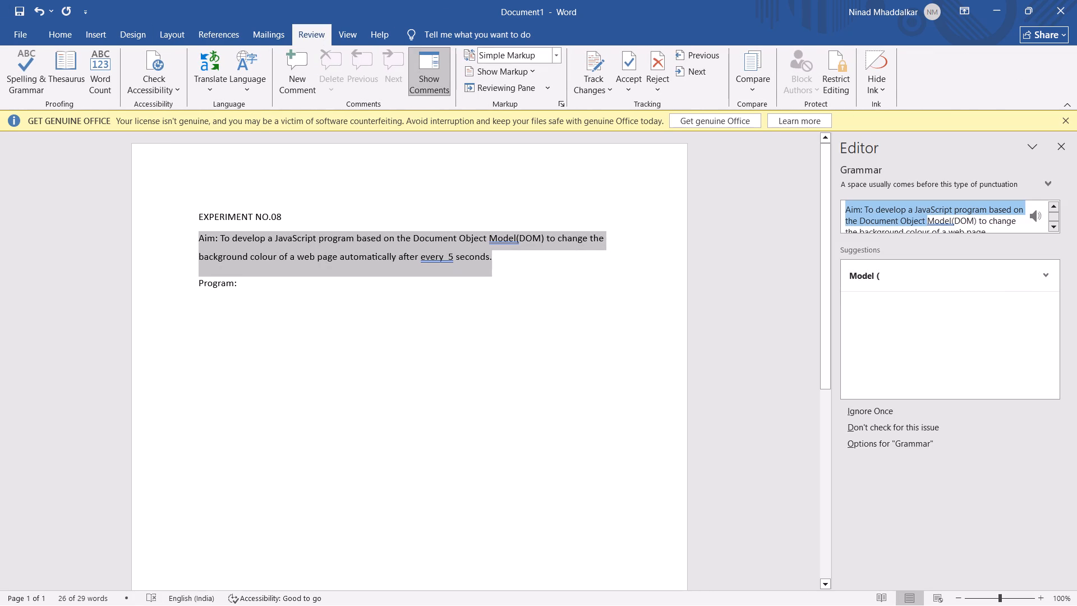
pyautogui.doubleClick(515, 236)
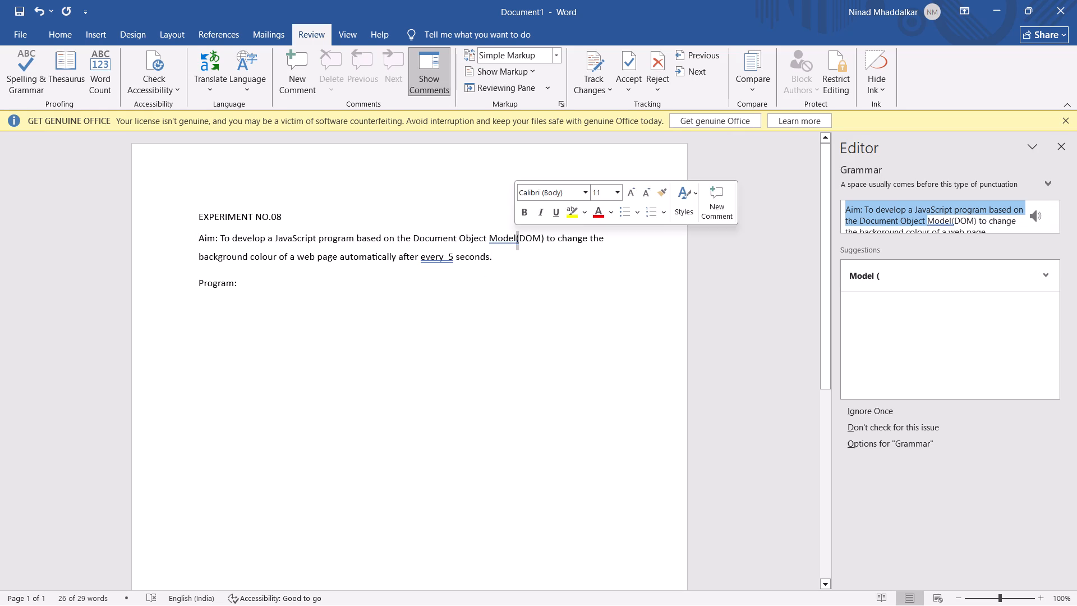
pyautogui.click(519, 236)
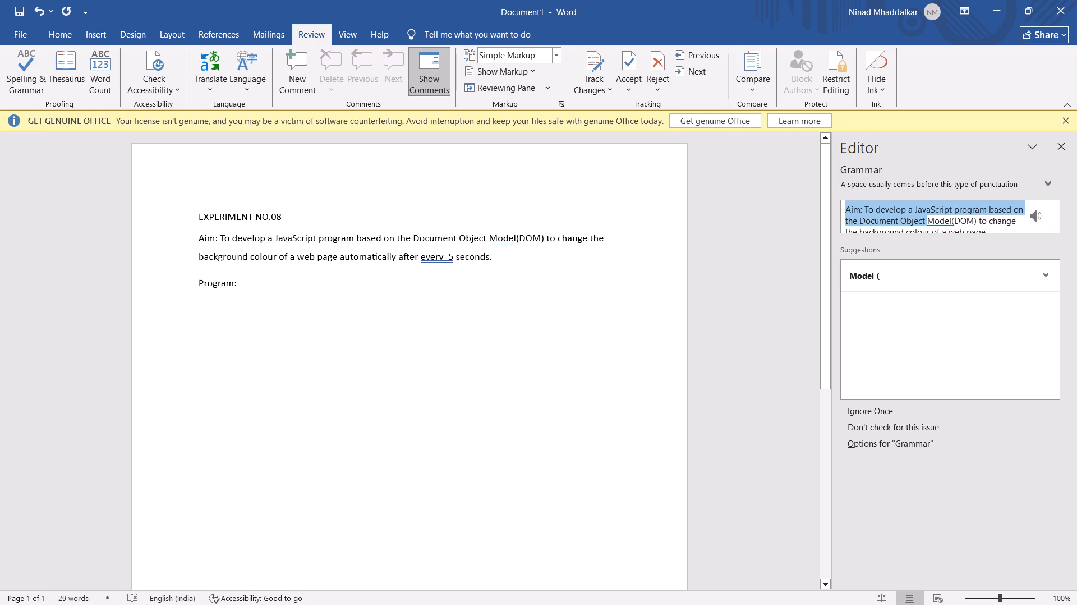
pyautogui.press('Left')
pyautogui.press('space')
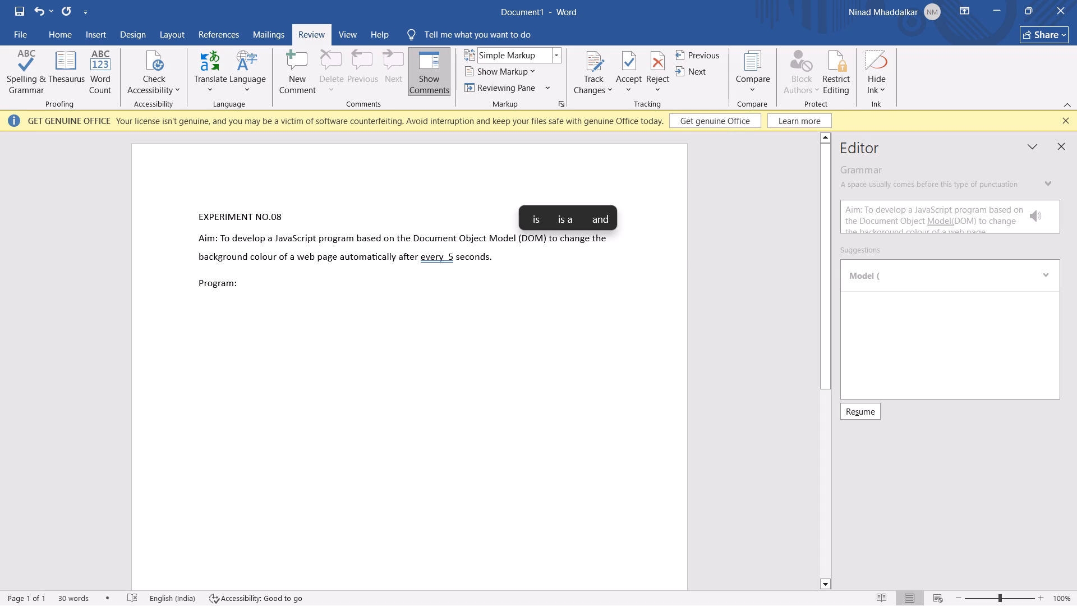
pyautogui.click(448, 259)
pyautogui.press('BackSpace')
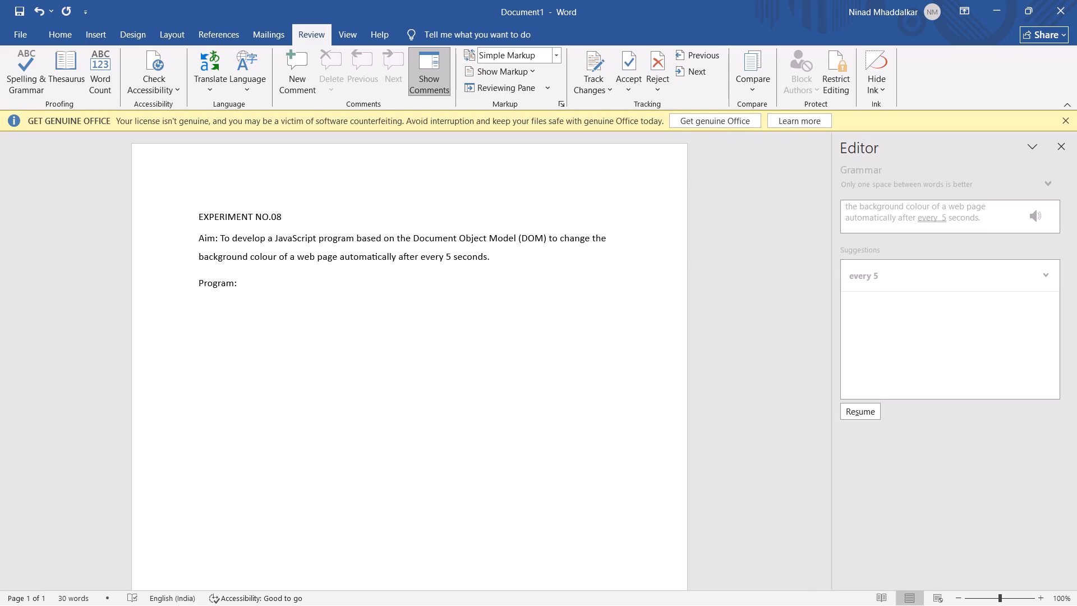
# Copy all the code of backgroundchange.html from Notepad and paste it into the Word document below "Program:".
pyautogui.click(274, 283)
pyautogui.press('Return')
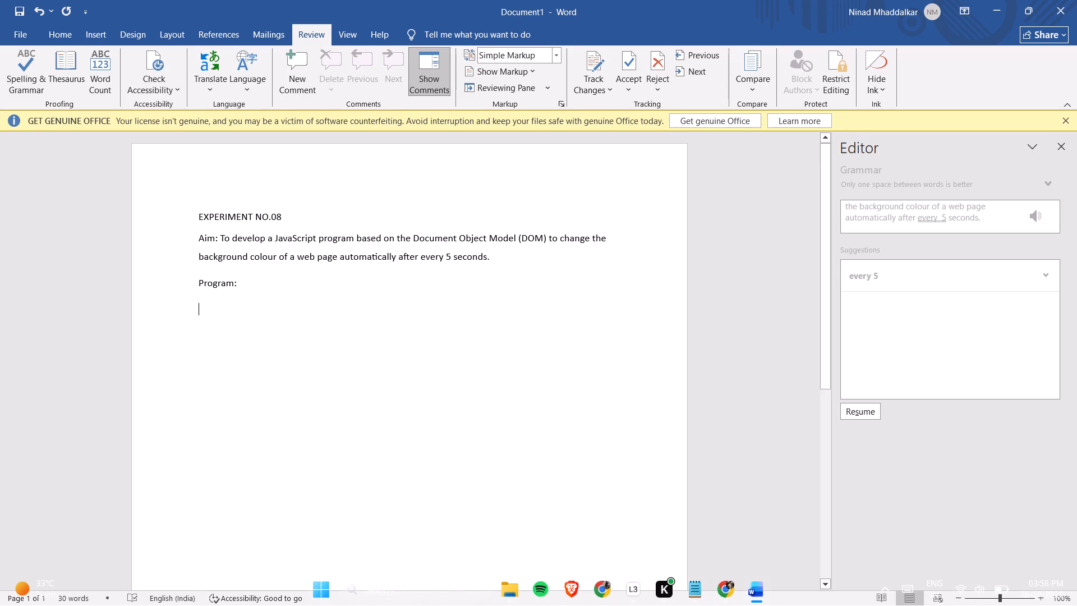
pyautogui.click(697, 585)
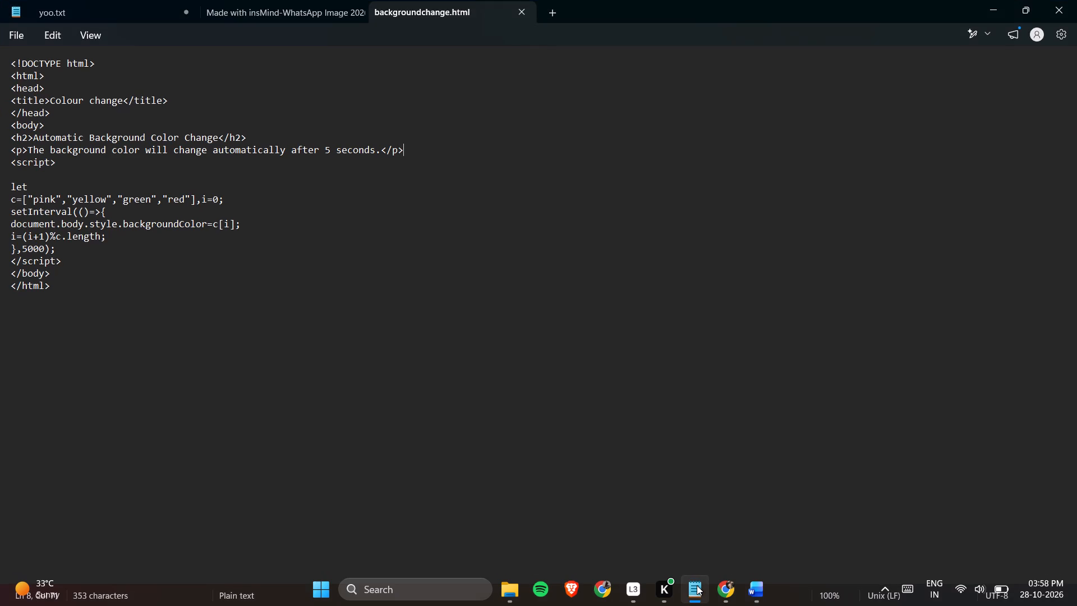
pyautogui.hotkey('ctrl', 'a')
pyautogui.hotkey('ctrl', 'c')
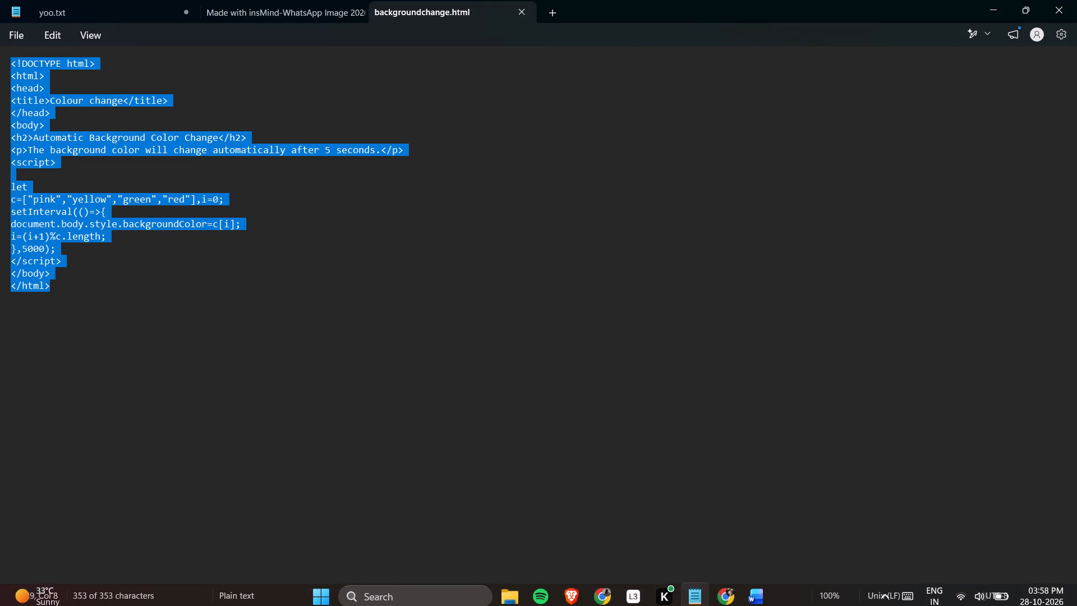
pyautogui.click(701, 471)
pyautogui.click(989, 0)
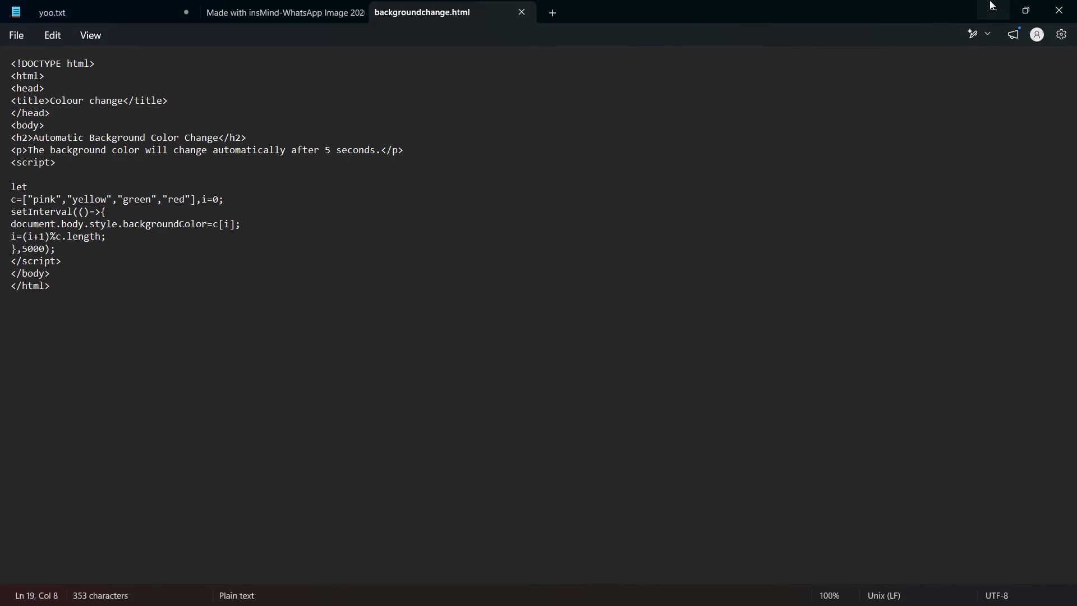
pyautogui.hotkey('ctrl', 'v')
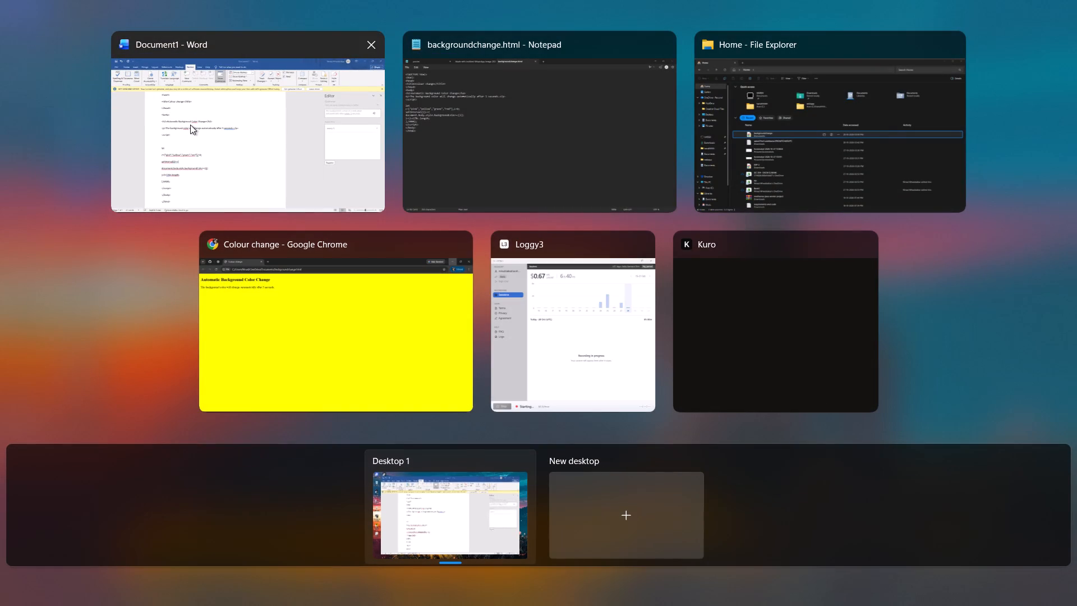
pyautogui.click(190, 125)
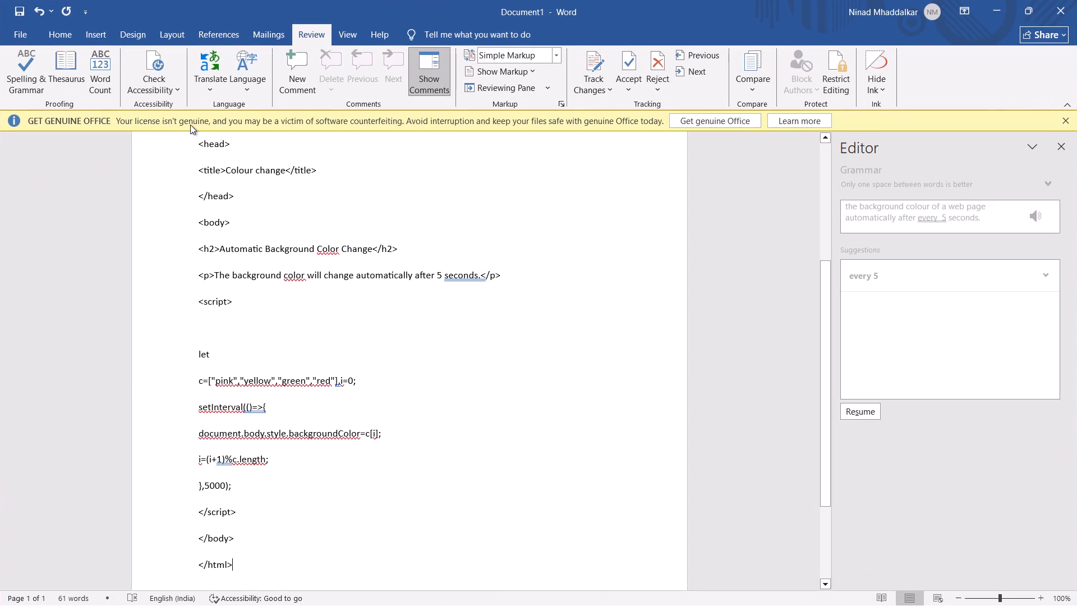
# Close the Editor pane and dismiss the Office licence notice.
pyautogui.scroll(2, 190, 125)
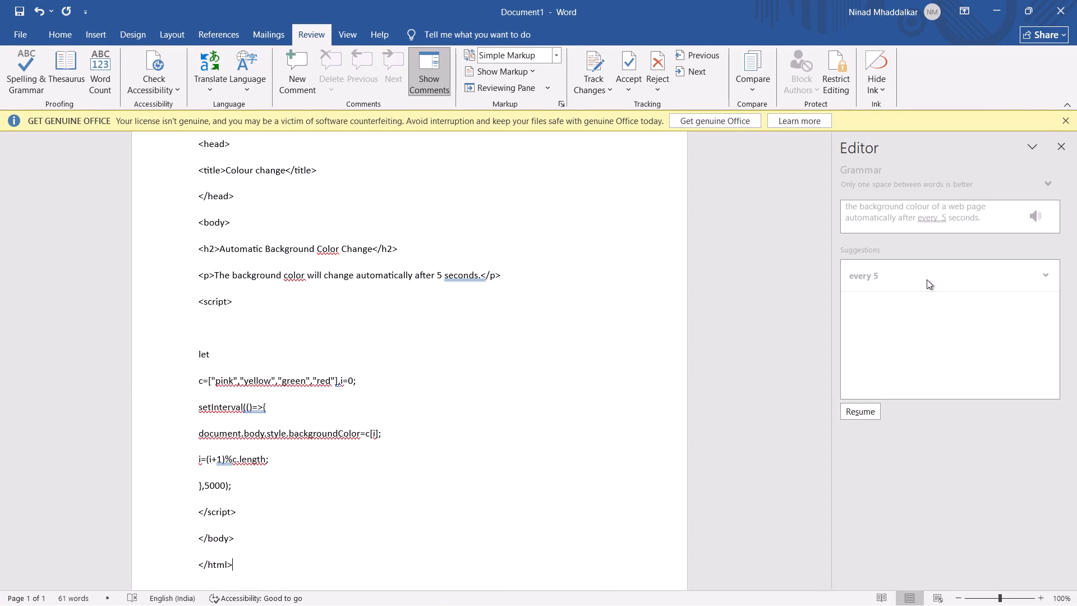
pyautogui.click(1066, 145)
pyautogui.click(1069, 120)
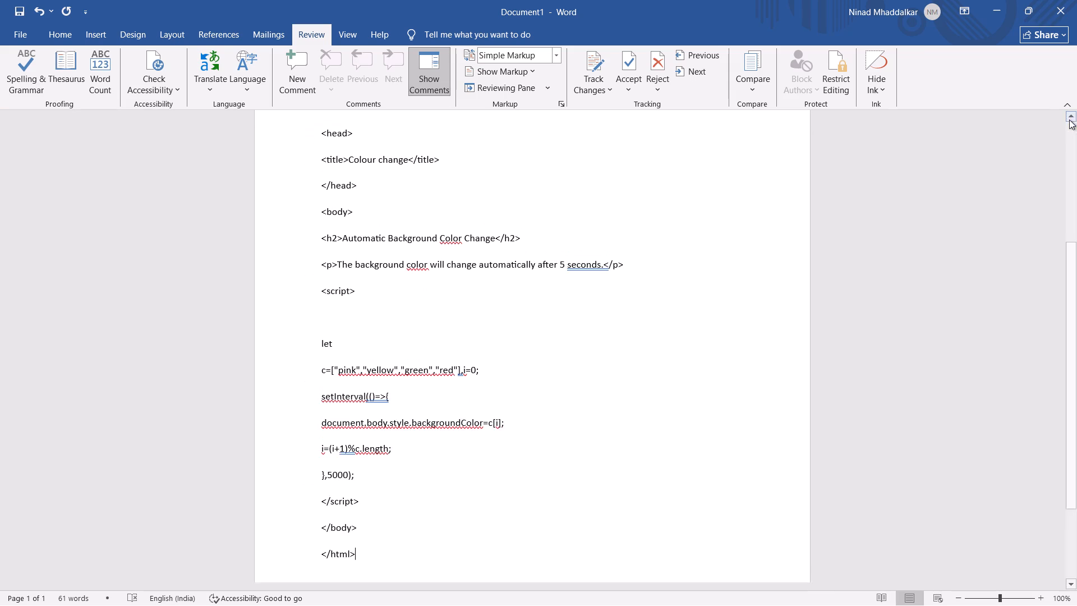
# Run the spelling and grammar check again and ignore all occurrences of every issue flagged in the pasted code.
pyautogui.click(13, 85)
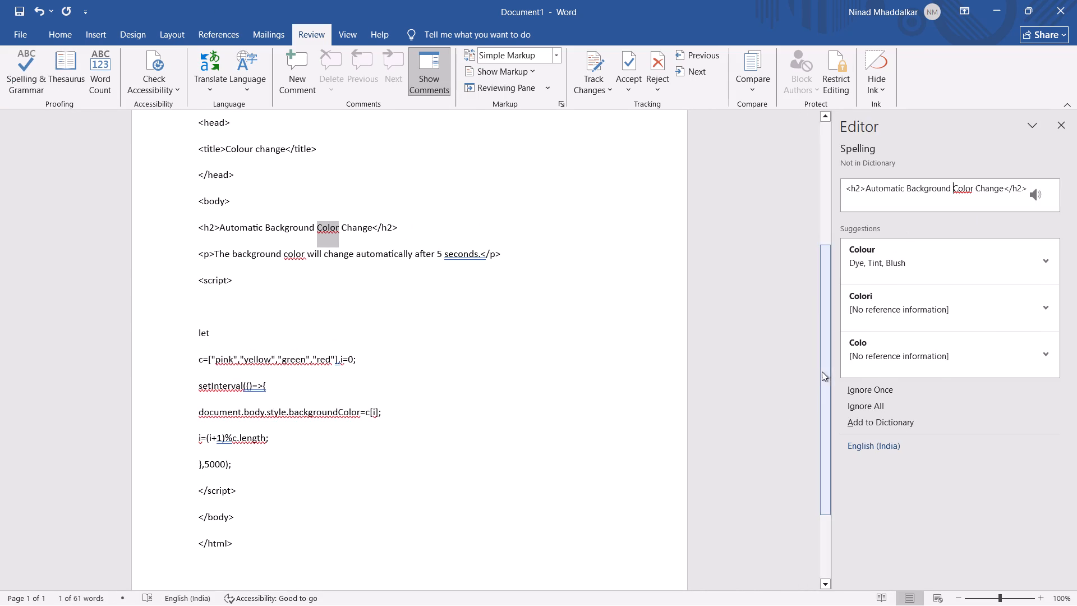
pyautogui.click(871, 402)
pyautogui.tripleClick(871, 402)
pyautogui.click(871, 402)
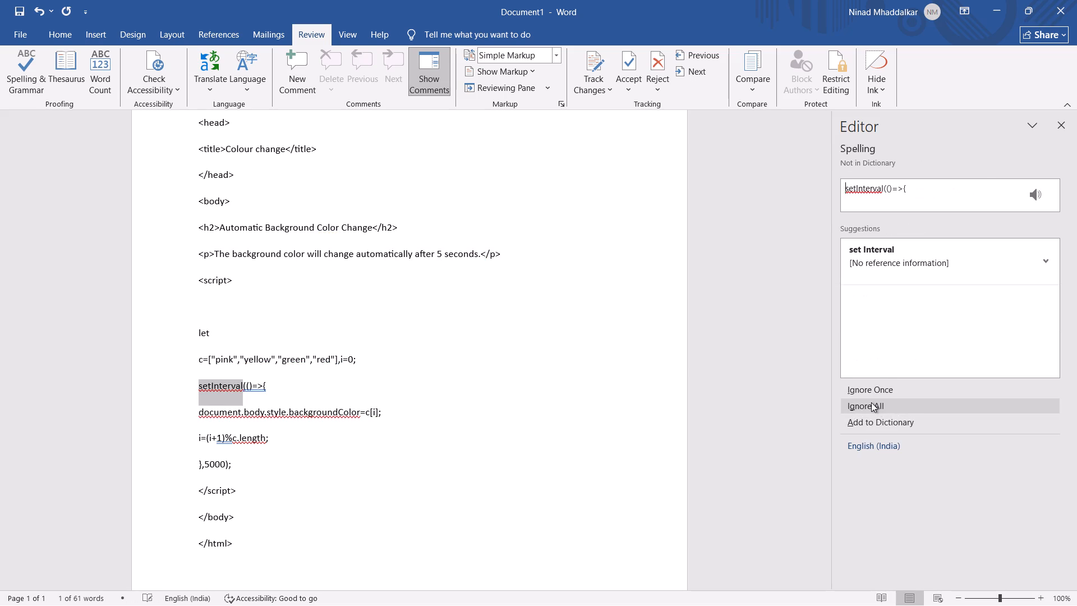
pyautogui.click(871, 402)
pyautogui.doubleClick(871, 402)
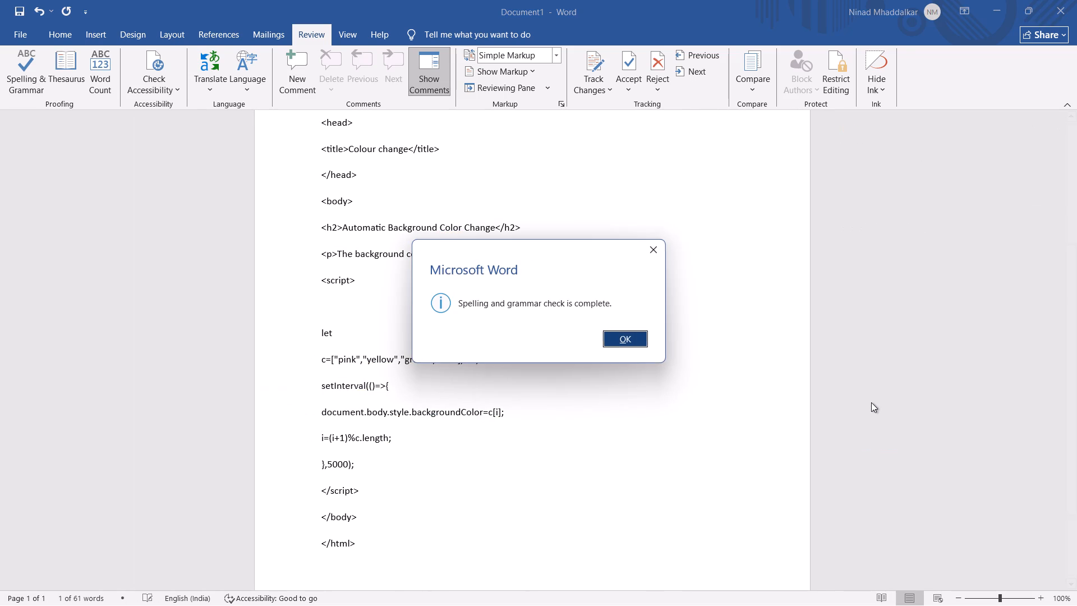
pyautogui.click(622, 346)
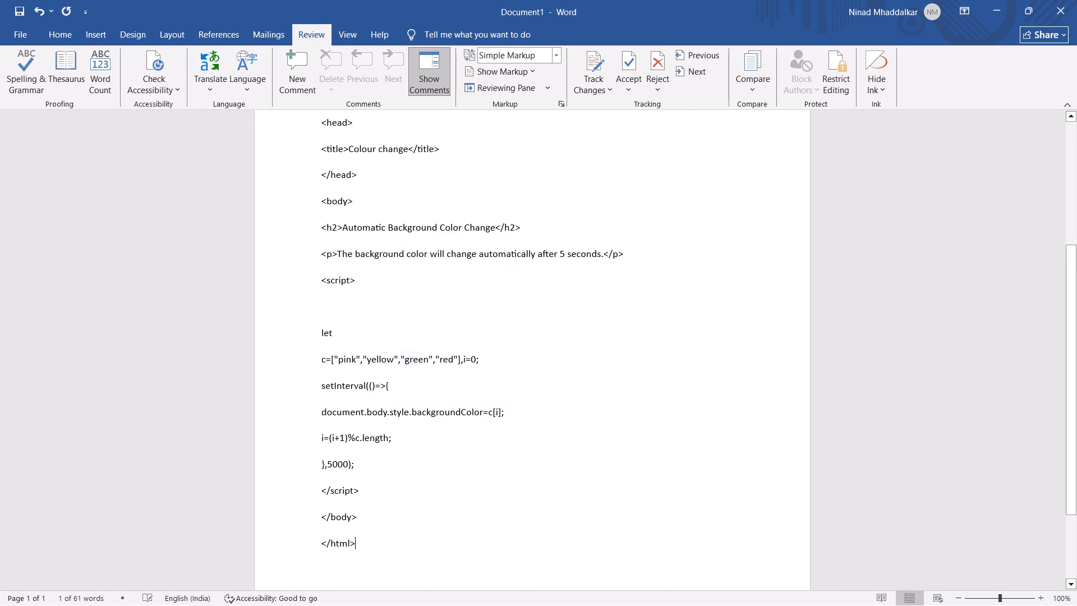
# Centre the heading "EXPERIMENT NO.08" at the start of the document.
pyautogui.scroll(3, 609, 308)
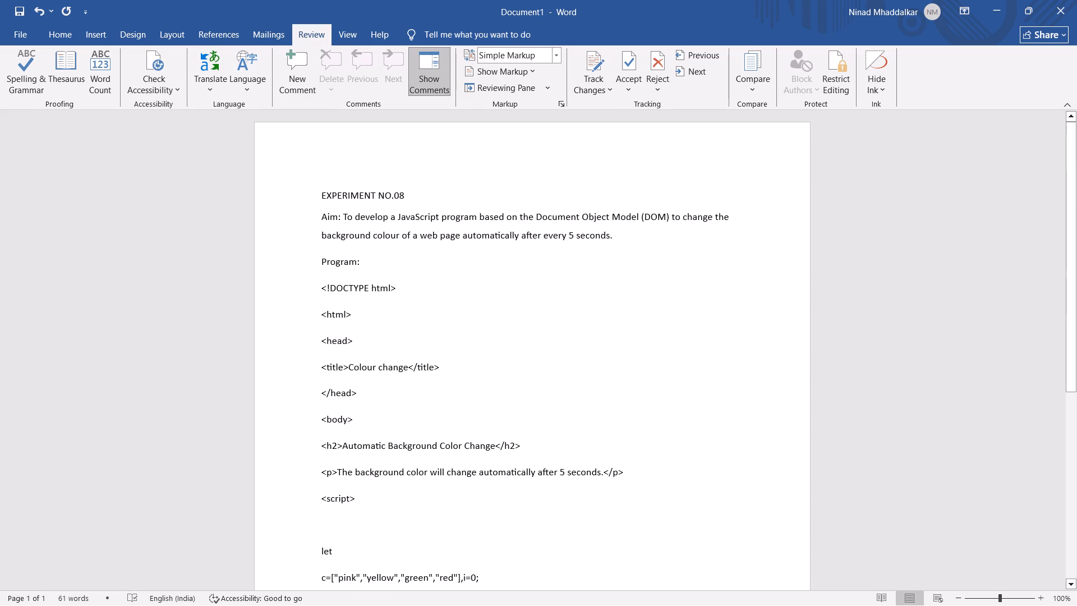
pyautogui.scroll(3, 607, 297)
pyautogui.moveTo(427, 70); pyautogui.dragTo(377, 224)
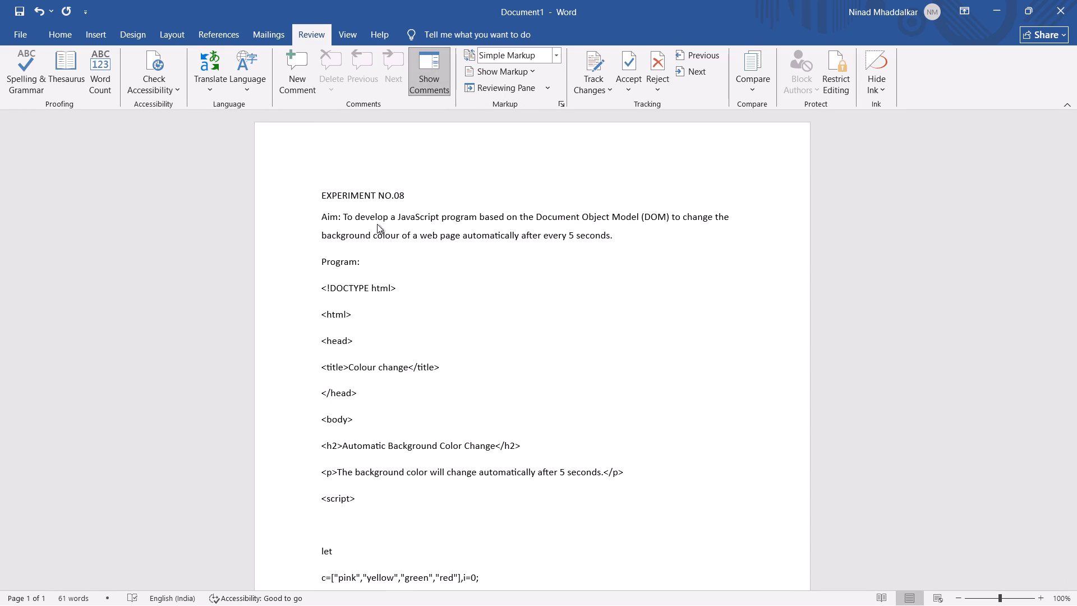
pyautogui.moveTo(377, 224); pyautogui.dragTo(408, 193)
pyautogui.doubleClick(408, 193)
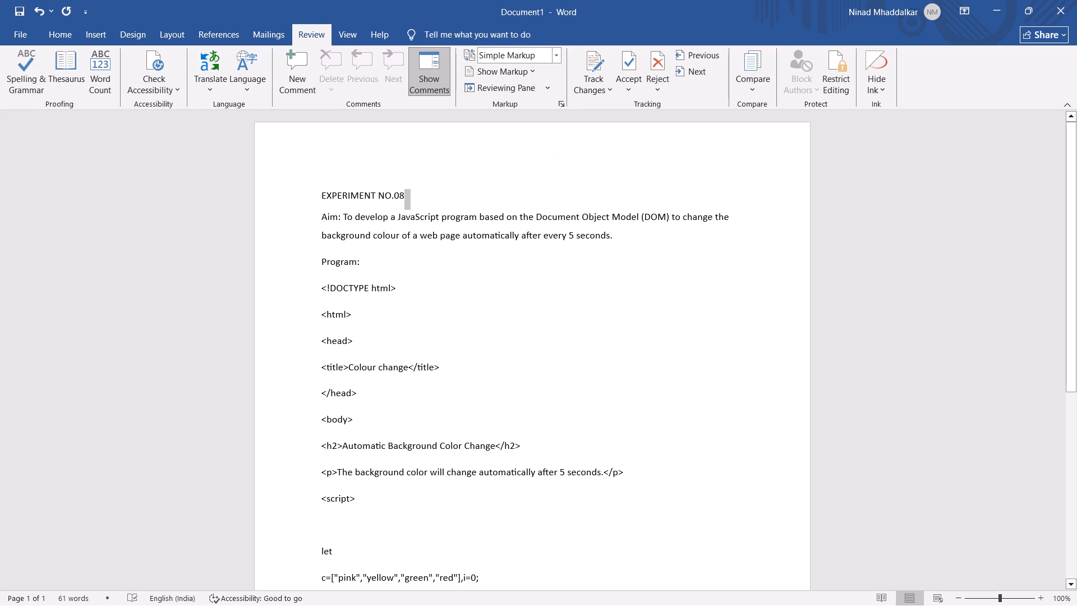
pyautogui.click(324, 196)
pyautogui.moveTo(324, 196); pyautogui.dragTo(417, 190)
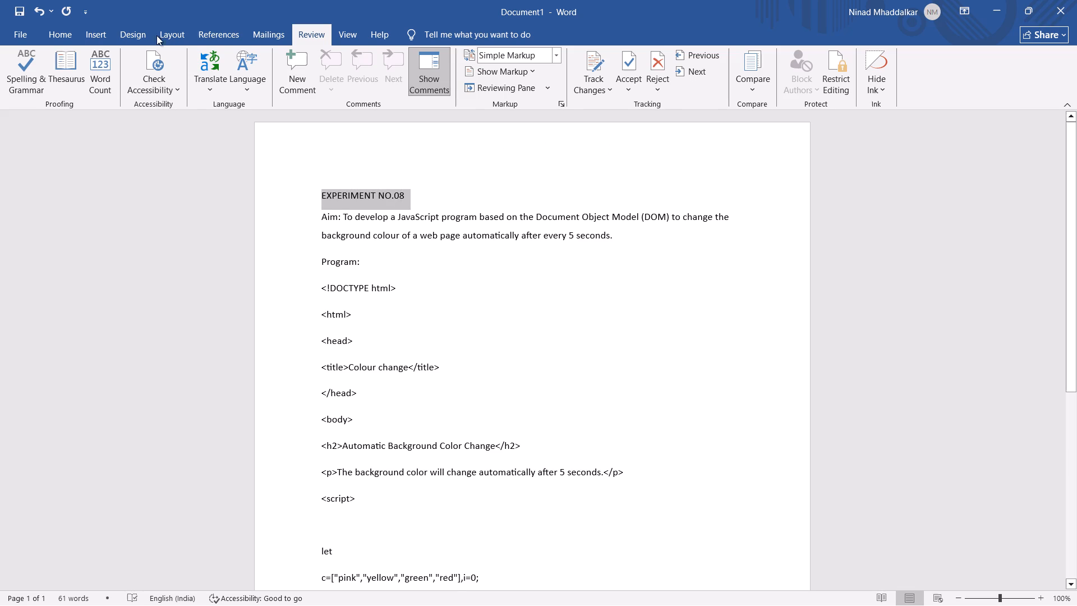
pyautogui.click(45, 38)
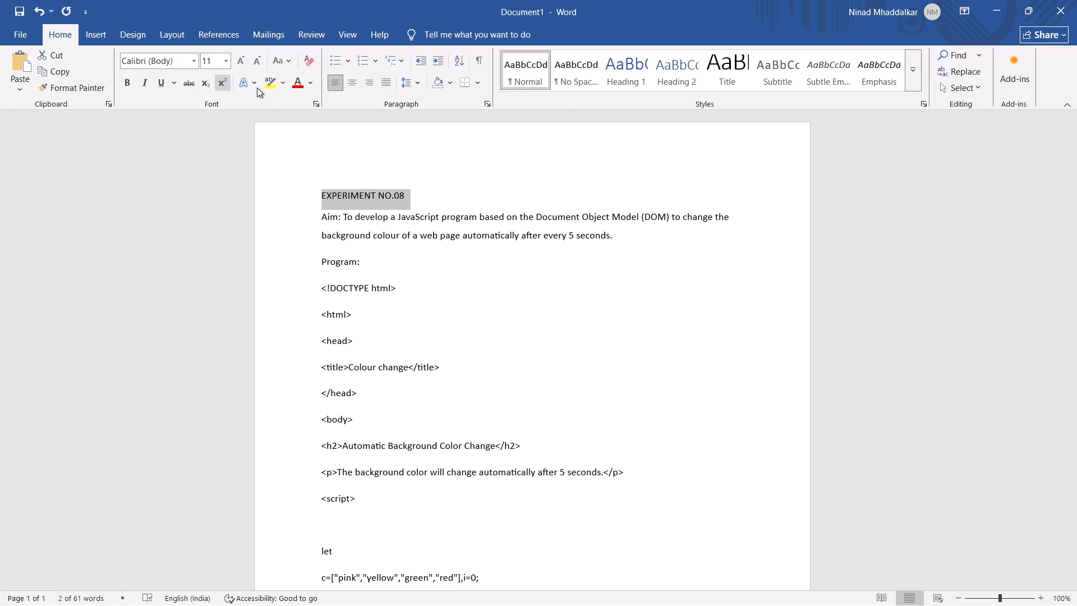
pyautogui.click(370, 81)
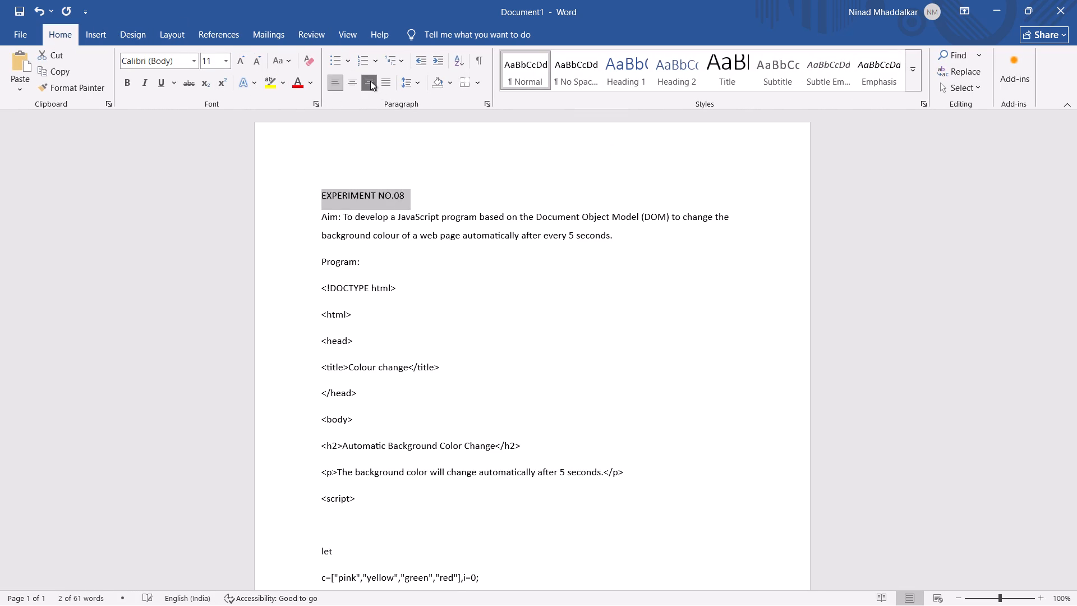
pyautogui.click(347, 78)
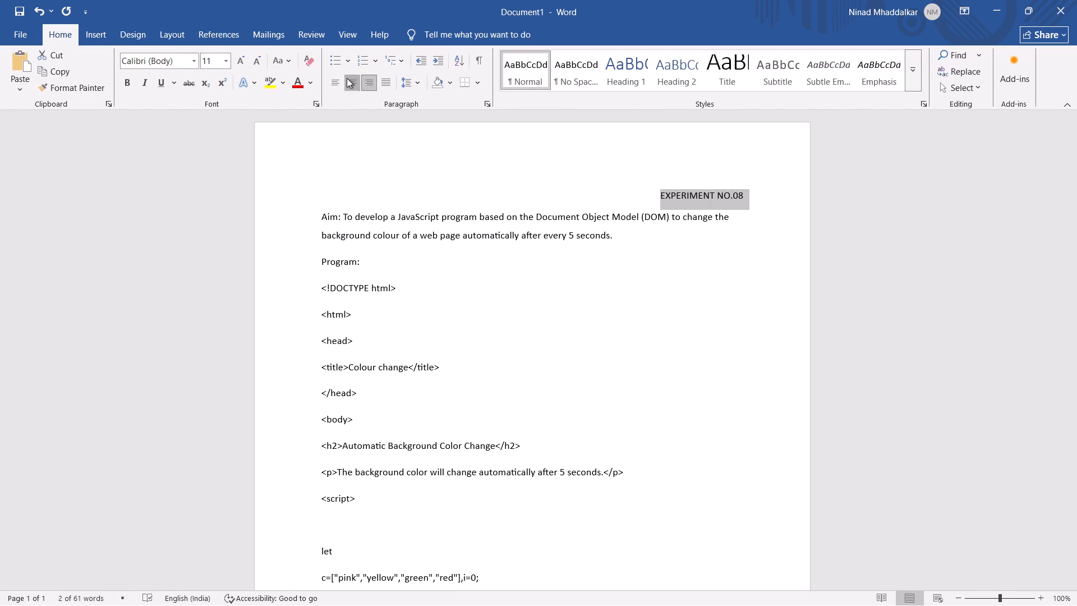
pyautogui.moveTo(401, 208); pyautogui.dragTo(564, 175)
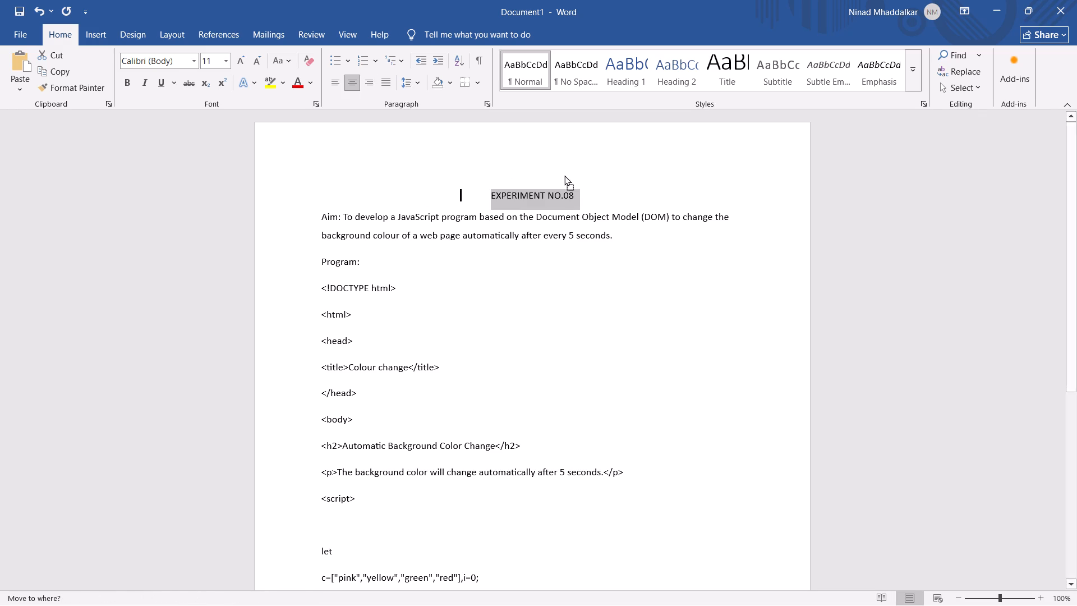
pyautogui.moveTo(564, 175); pyautogui.dragTo(625, 199)
# Insert a blank line between the heading "EXPERIMENT NO.08" and the Aim paragraph.
pyautogui.click(625, 199)
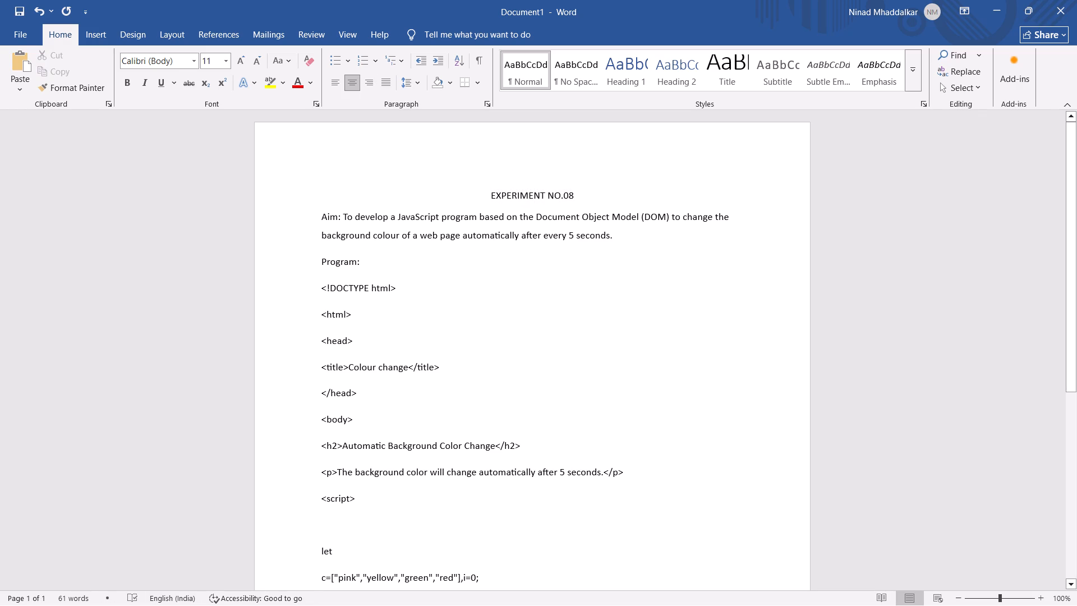
pyautogui.press('Return')
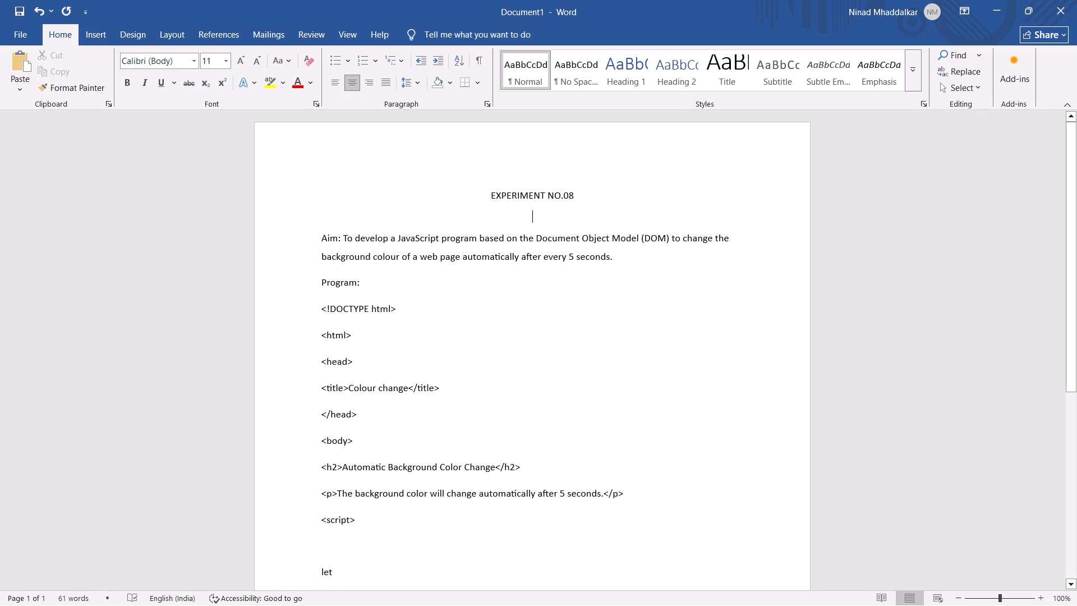
# Add the label "Output:" on a new line below the closing </html> tag and start an empty line after it.
pyautogui.scroll(-5, 383, 435)
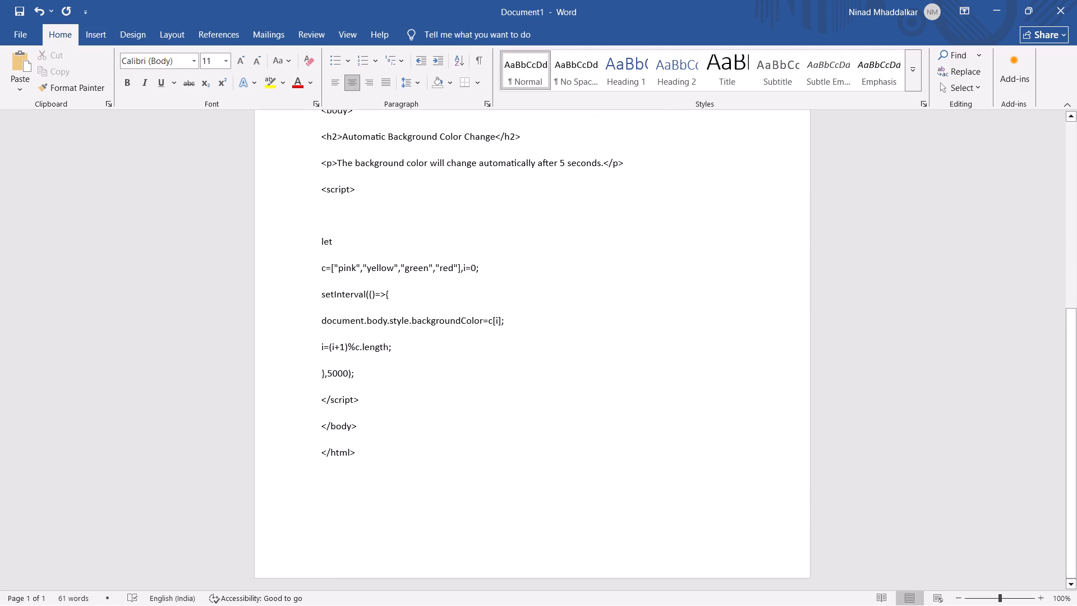
pyautogui.scroll(-2, 418, 402)
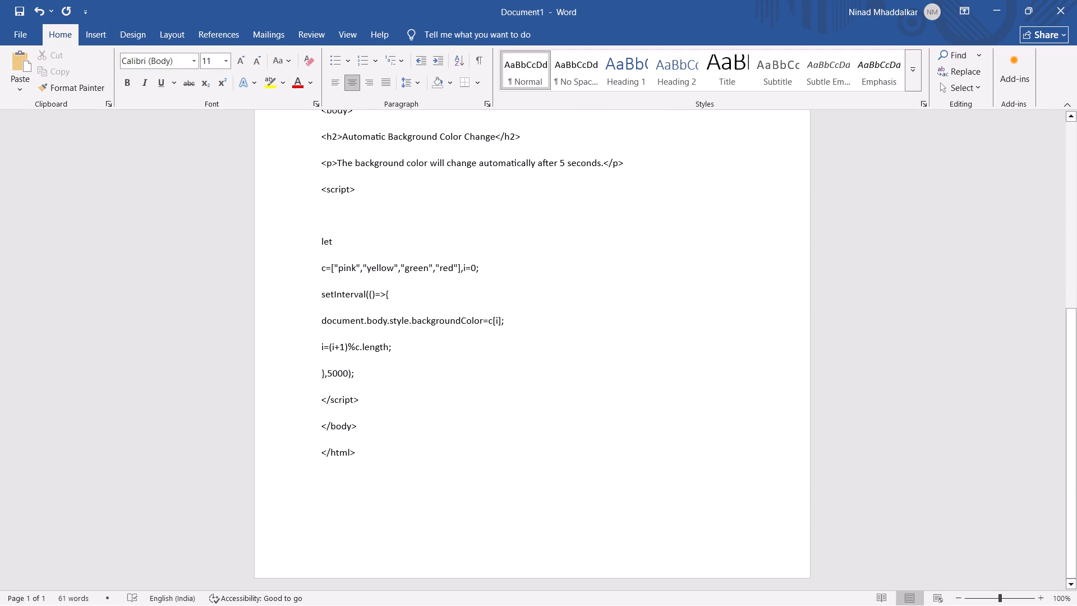
pyautogui.click(337, 493)
pyautogui.hotkey('shift', 'o')
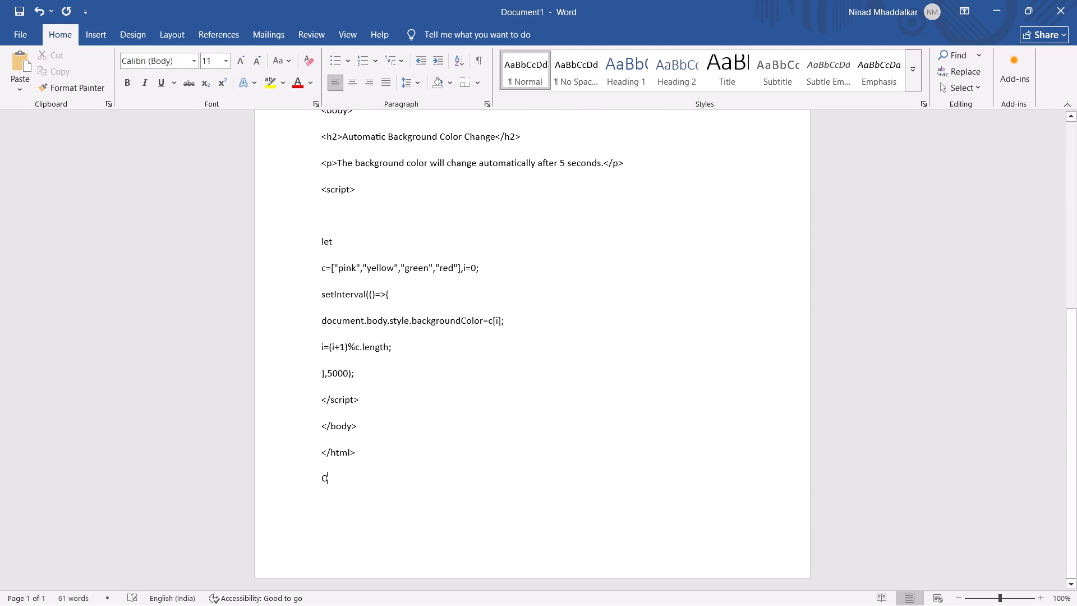
pyautogui.write('utput:')
pyautogui.press('Return')
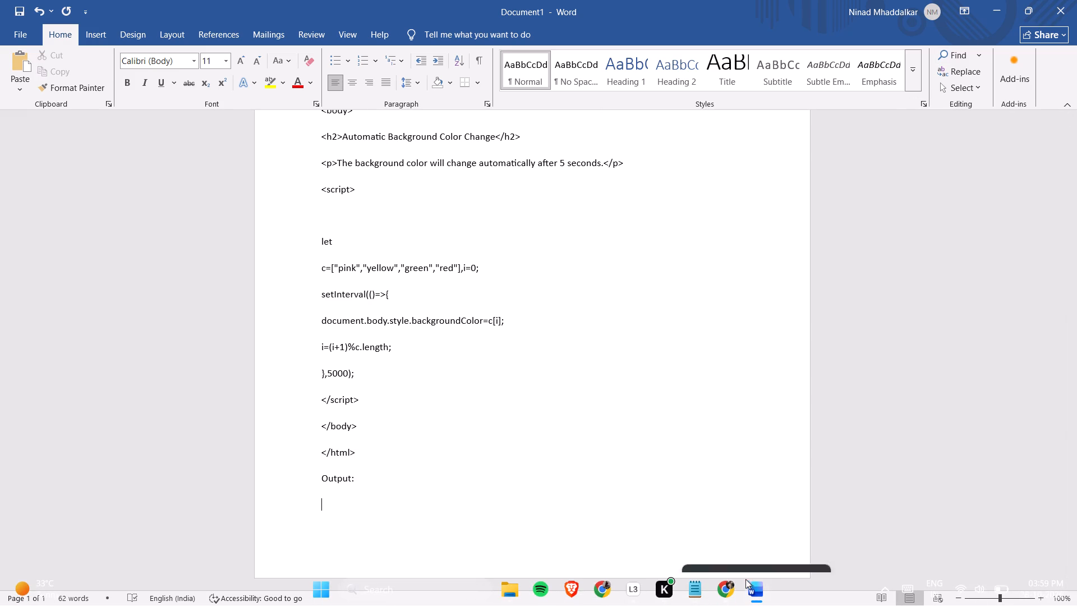
# Capture the backgroundchange.html window in Chrome while its background is yellow, and paste the screenshot below "Output:" in the Word document.
pyautogui.click(720, 598)
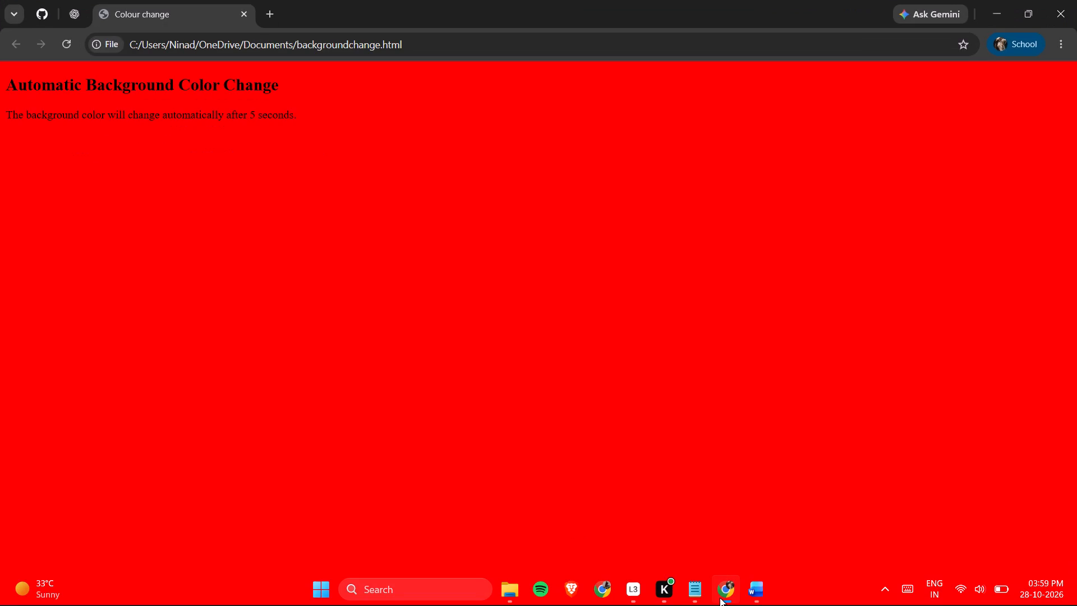
pyautogui.hscroll(-7, 720, 598)
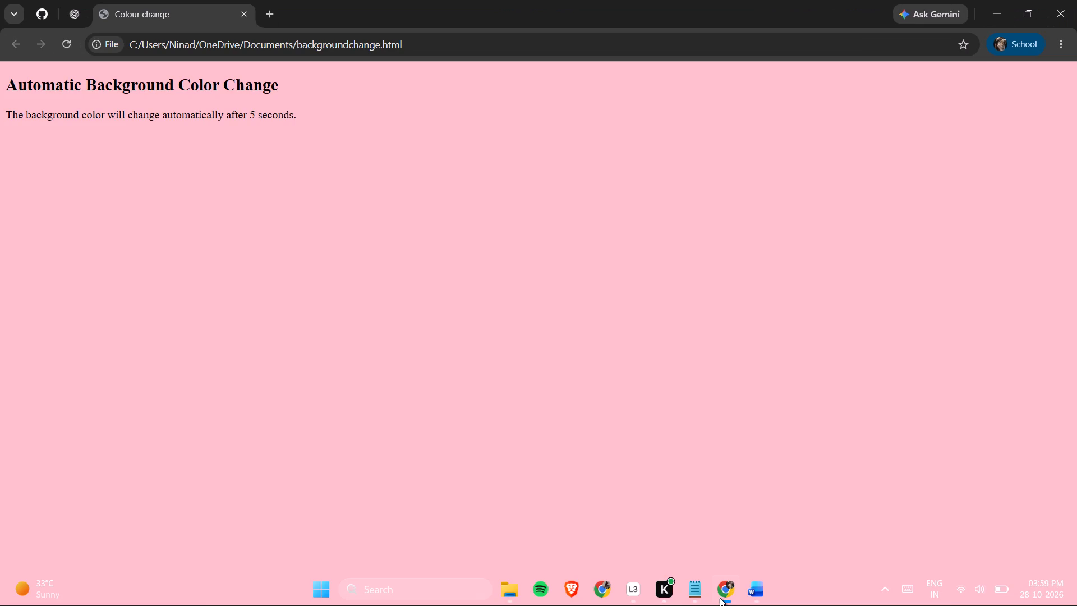
pyautogui.hscroll(-2, 720, 598)
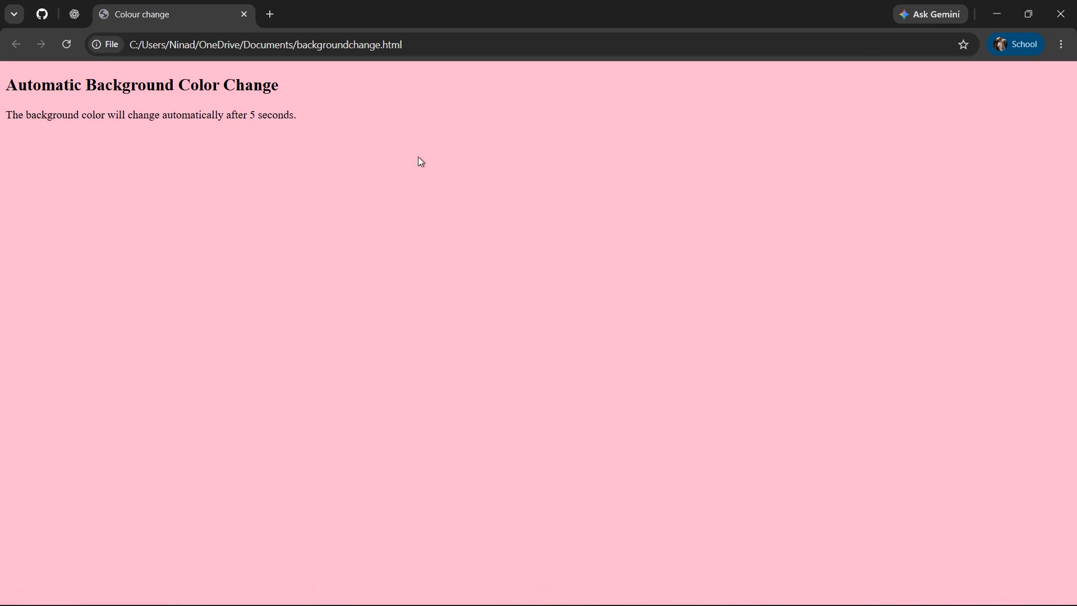
pyautogui.click(177, 176)
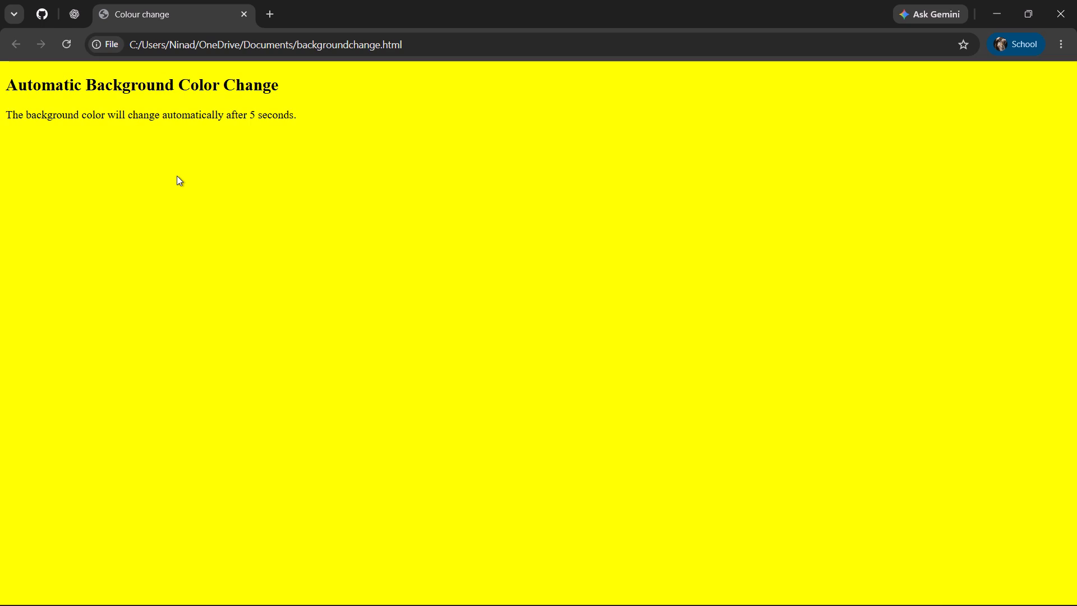
pyautogui.press('alt+Print')
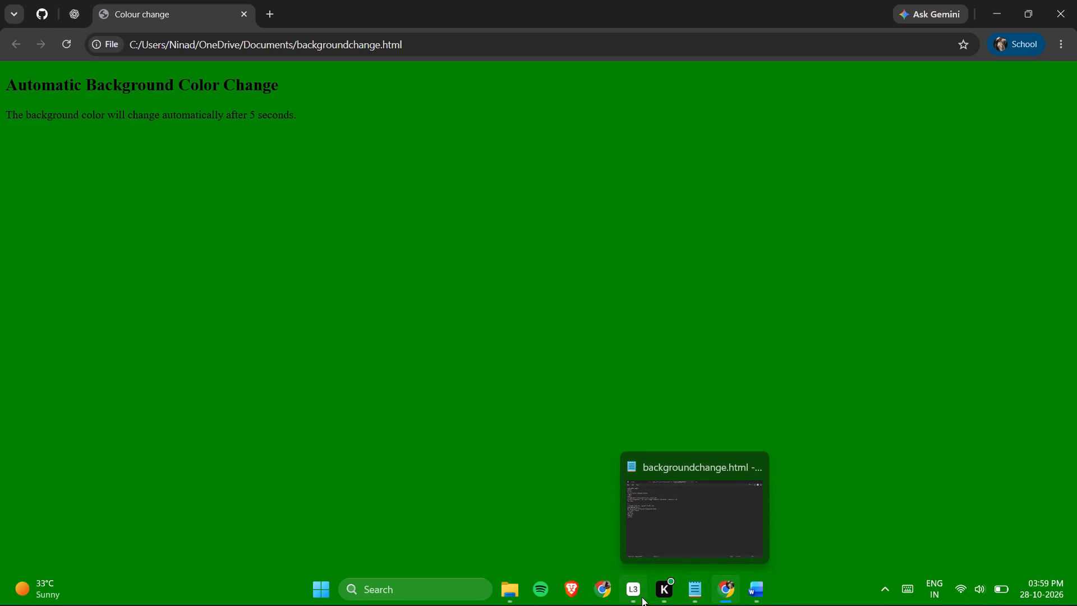
pyautogui.click(763, 584)
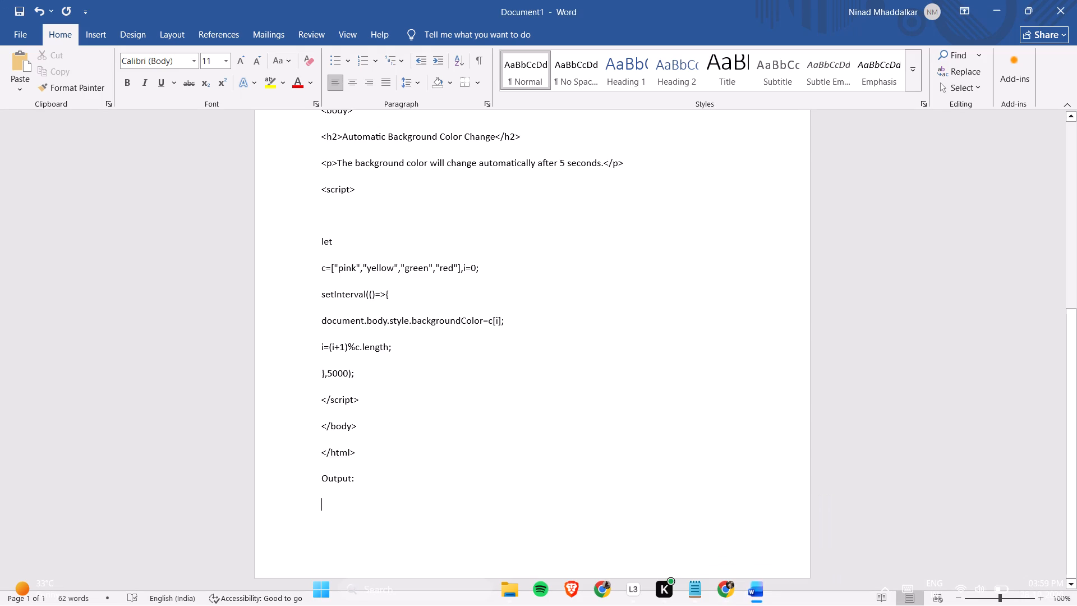
pyautogui.hotkey('ctrl', 'v')
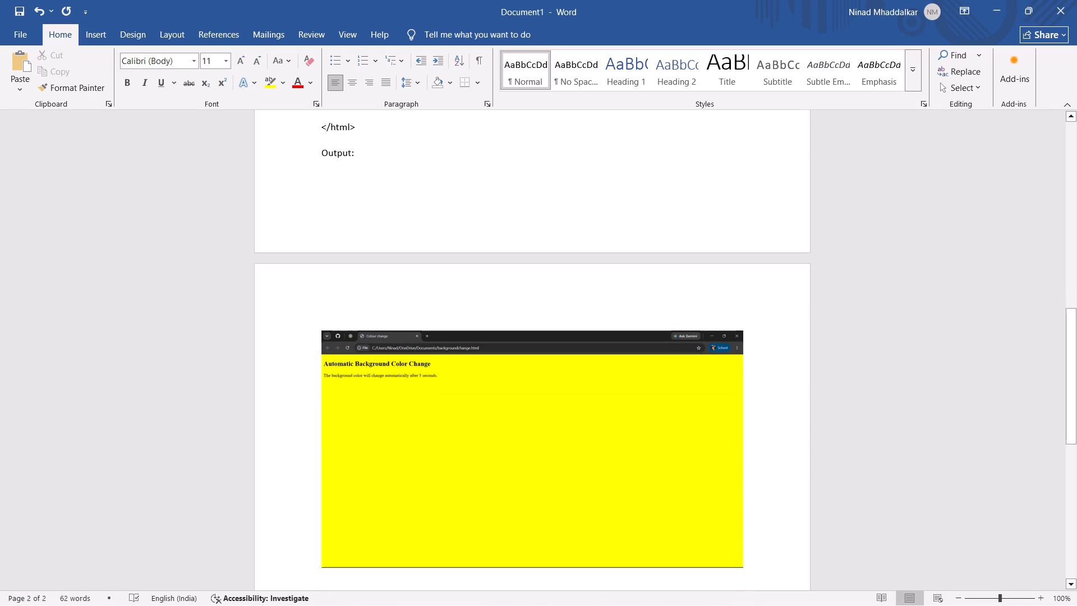
# Insert line breaks before "Output:" to move the label onto the second page, directly above the screenshot.
pyautogui.click(321, 154)
pyautogui.press('Return')
pyautogui.press('Return')
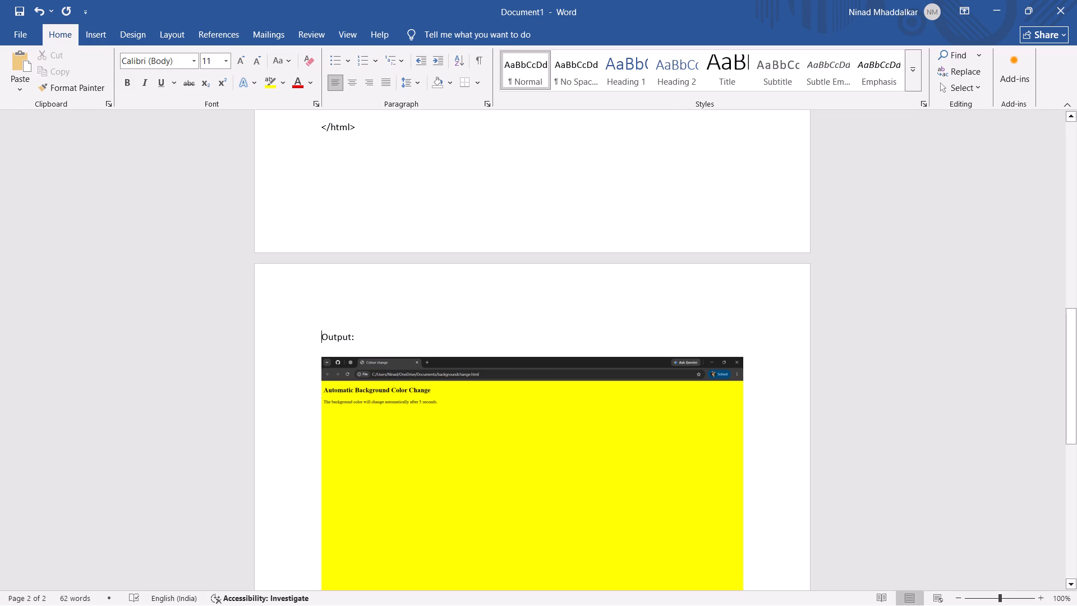
# Review the heading, aim and program code on the first page at 110% zoom.
pyautogui.scroll(4, 482, 238)
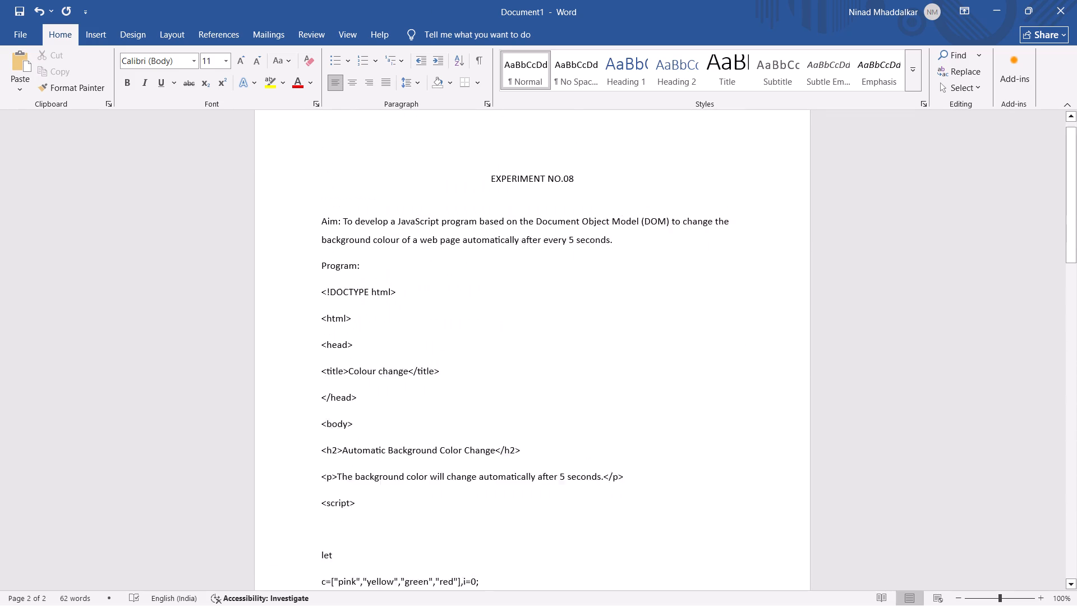
pyautogui.scroll(2, 482, 238)
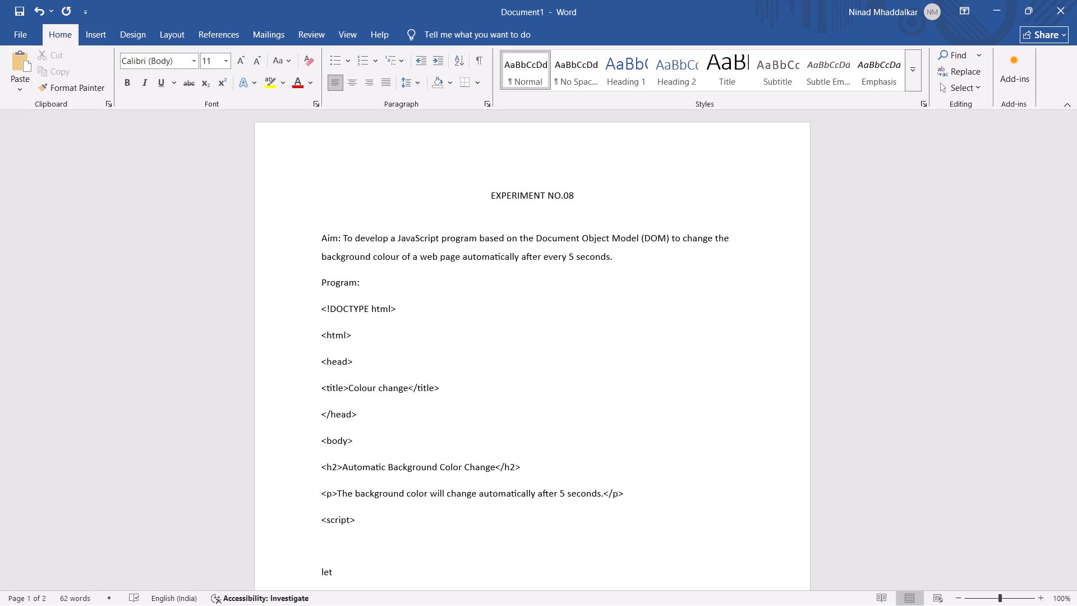
pyautogui.keyDown('ctrl'); pyautogui.scroll(6, 482, 238); pyautogui.keyUp('ctrl')
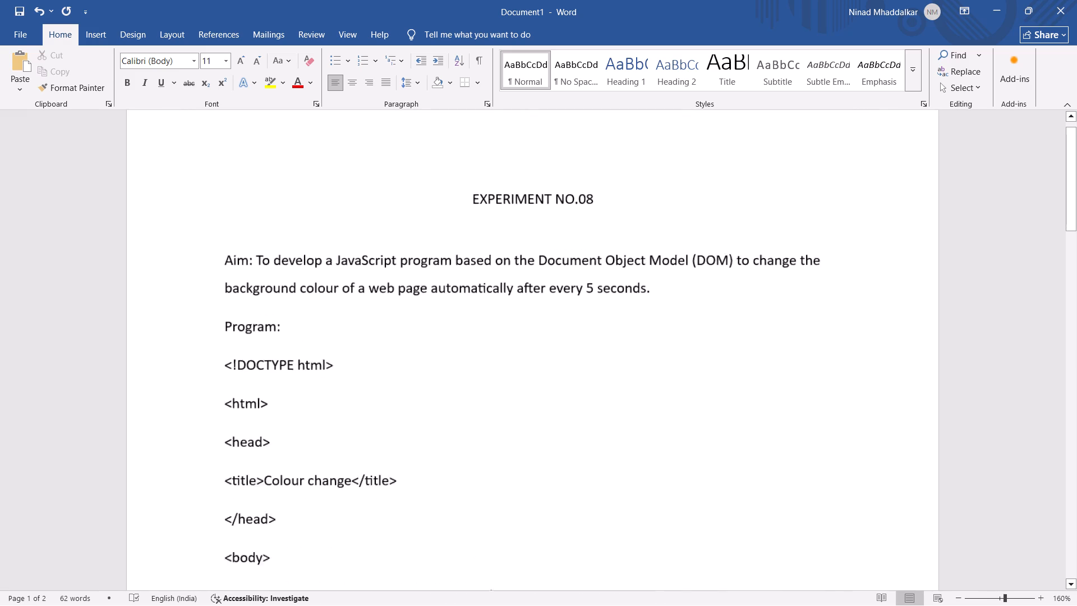
pyautogui.keyDown('ctrl'); pyautogui.scroll(-4, 482, 238); pyautogui.keyUp('ctrl')
pyautogui.click(482, 238)
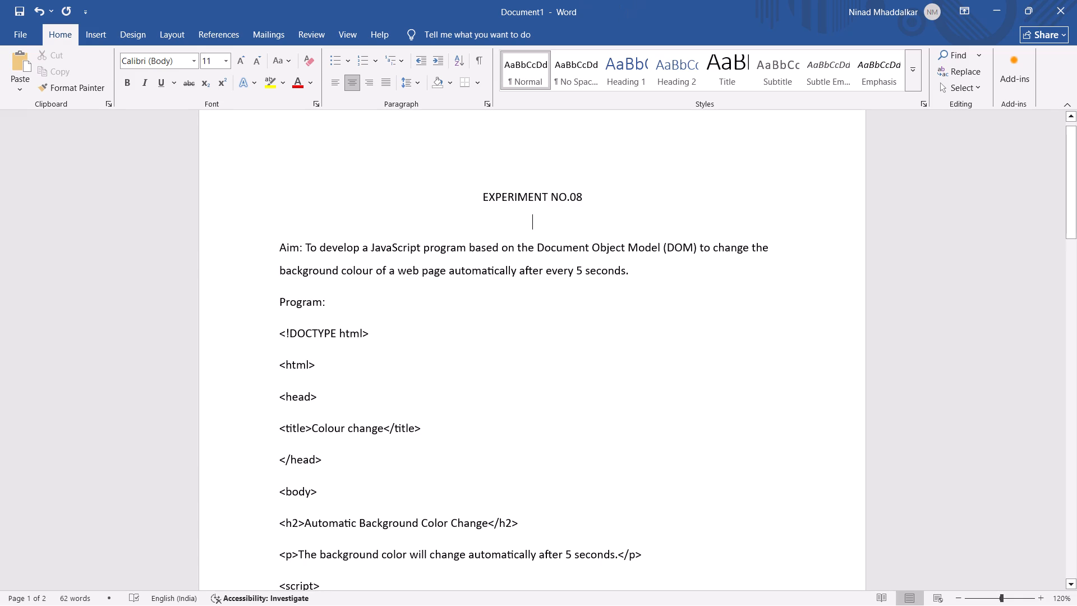
pyautogui.keyDown('ctrl'); pyautogui.scroll(-3, 448, 283); pyautogui.keyUp('ctrl')
pyautogui.keyDown('ctrl'); pyautogui.scroll(2, 448, 283); pyautogui.keyUp('ctrl')
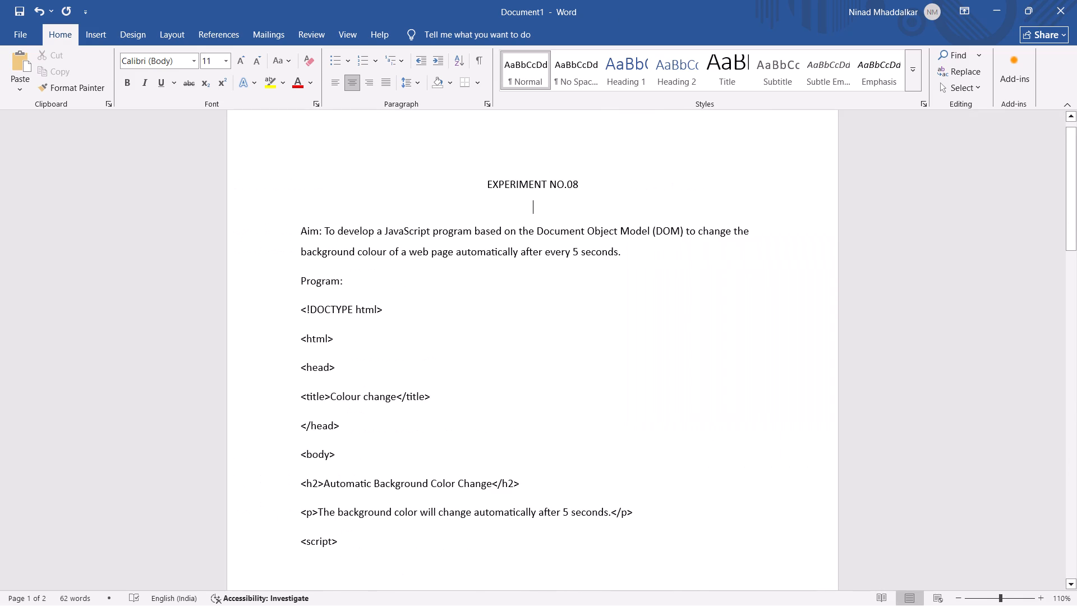
# Place the text cursor directly after "Aim:" in the Aim paragraph.
pyautogui.click(320, 227)
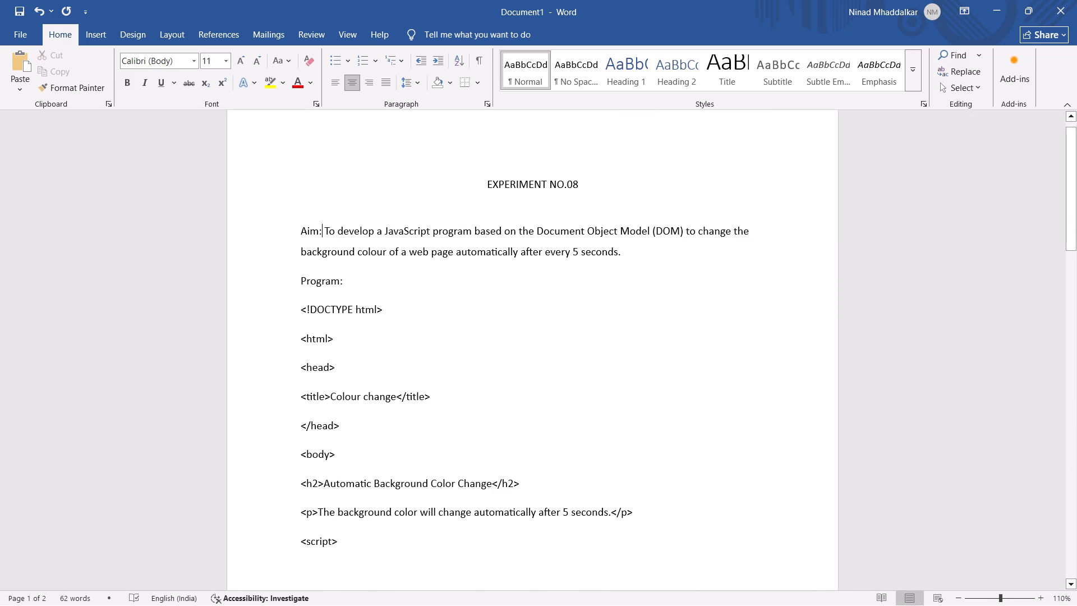
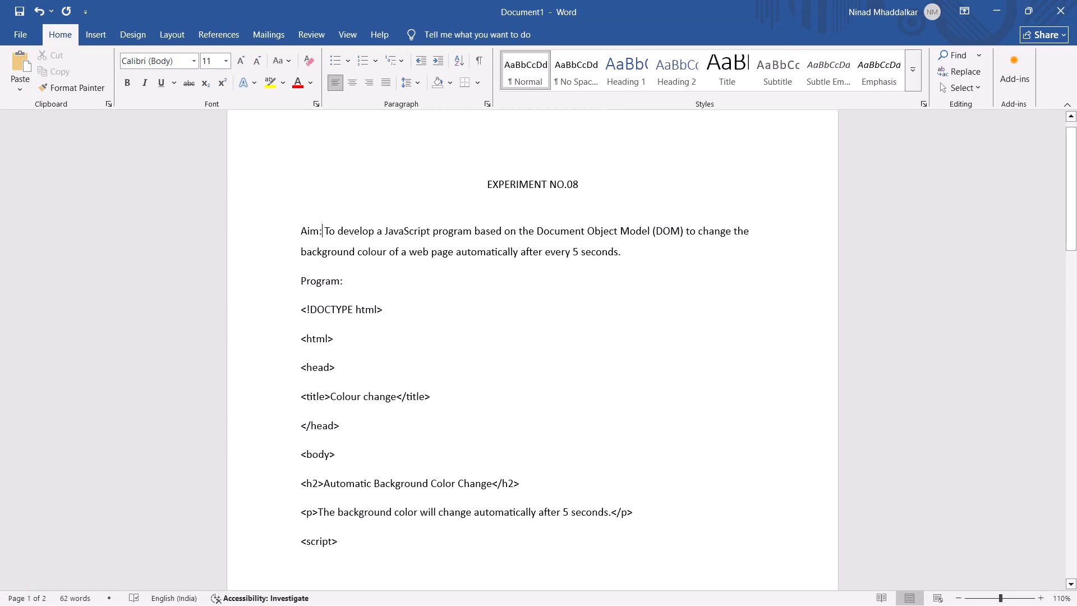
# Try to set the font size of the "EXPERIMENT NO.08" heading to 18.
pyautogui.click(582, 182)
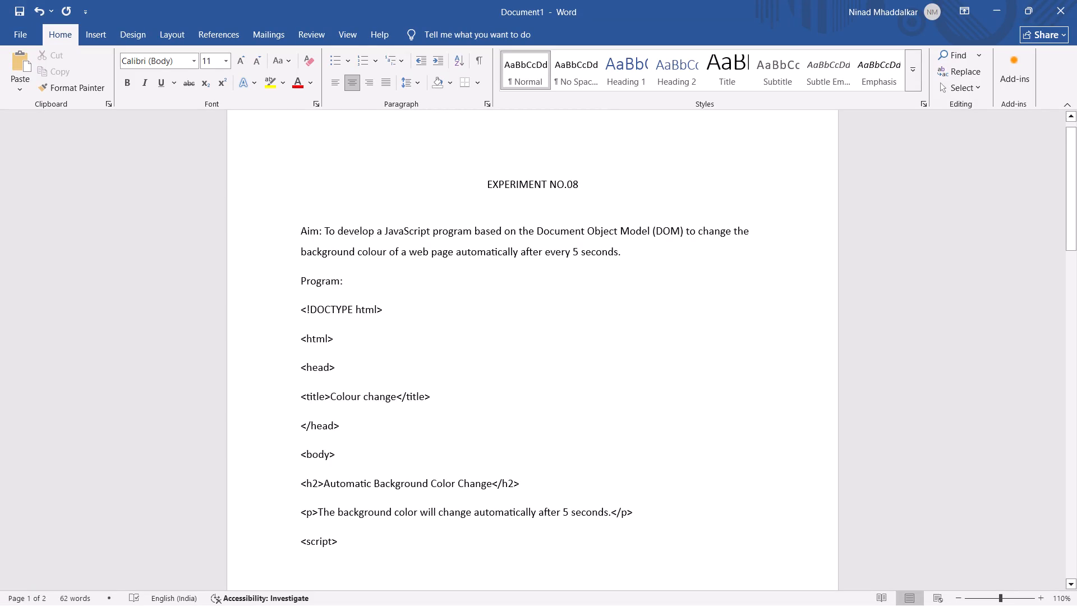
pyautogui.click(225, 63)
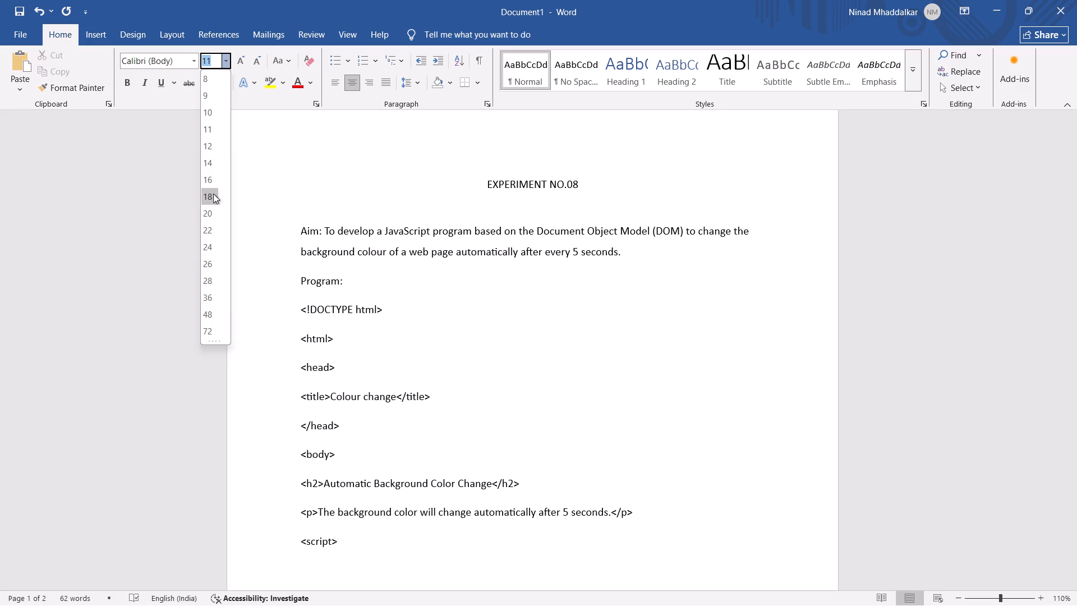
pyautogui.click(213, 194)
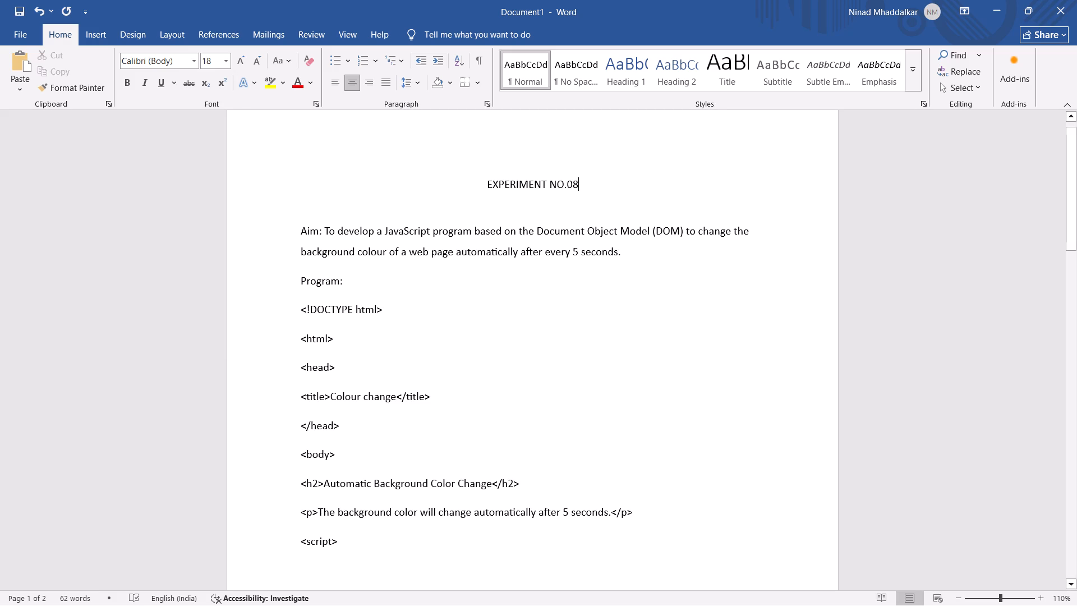
# Set the font size of the whole Aim paragraph to 16.
pyautogui.click(297, 231)
pyautogui.moveTo(297, 231); pyautogui.dragTo(594, 252)
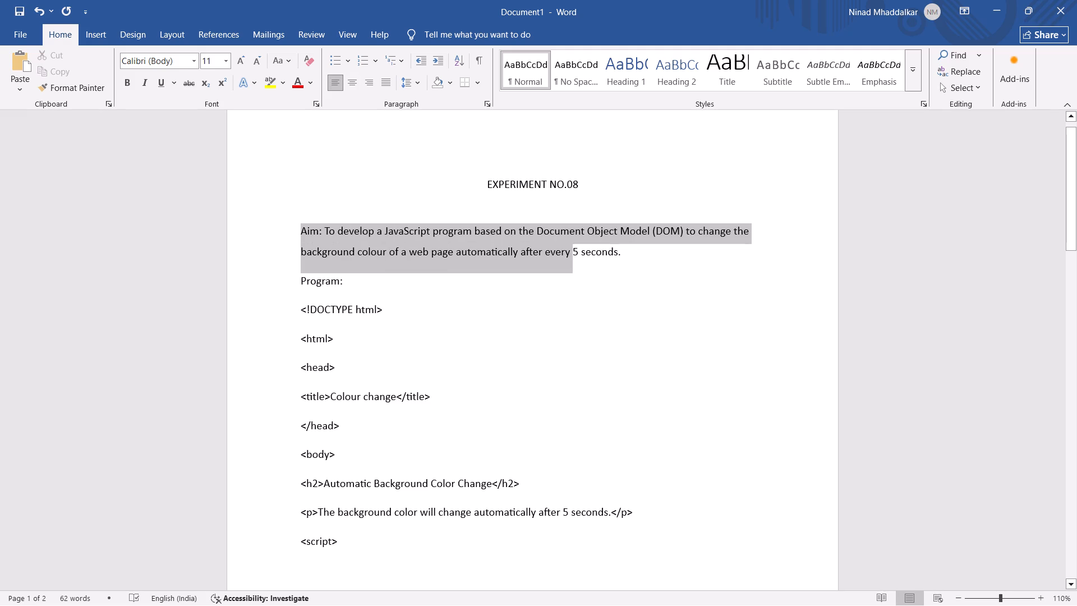
pyautogui.moveTo(594, 252); pyautogui.dragTo(666, 251)
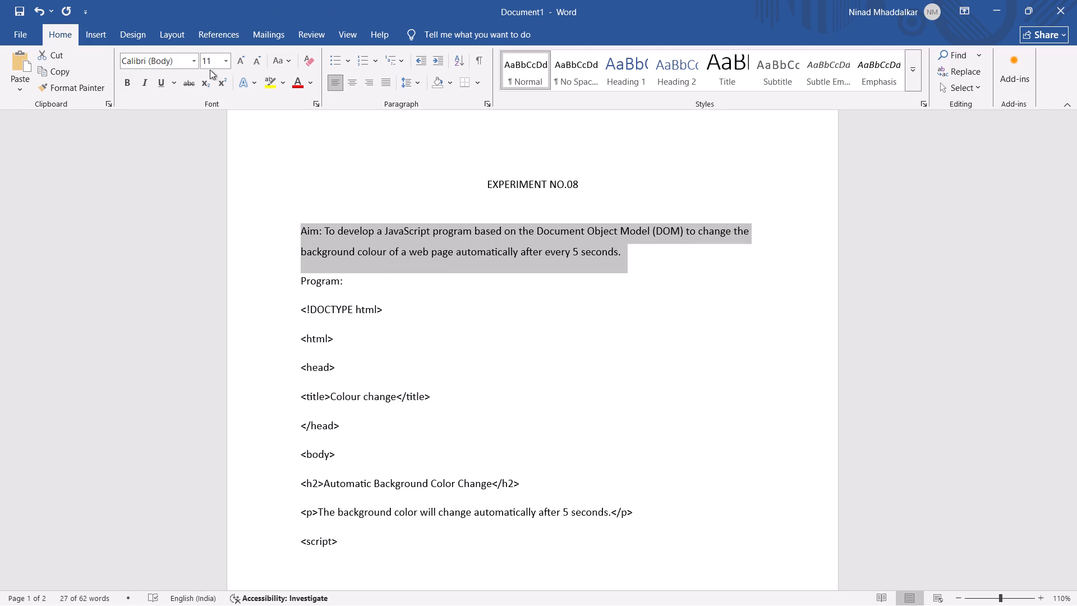
pyautogui.click(211, 60)
pyautogui.write('16')
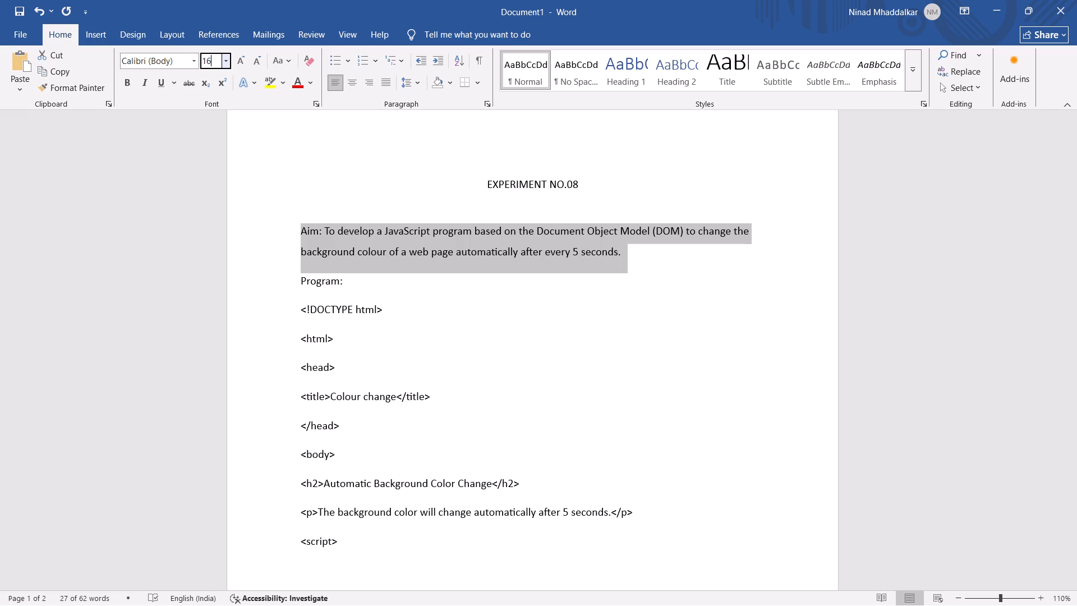
pyautogui.click(211, 60)
pyautogui.press('Return')
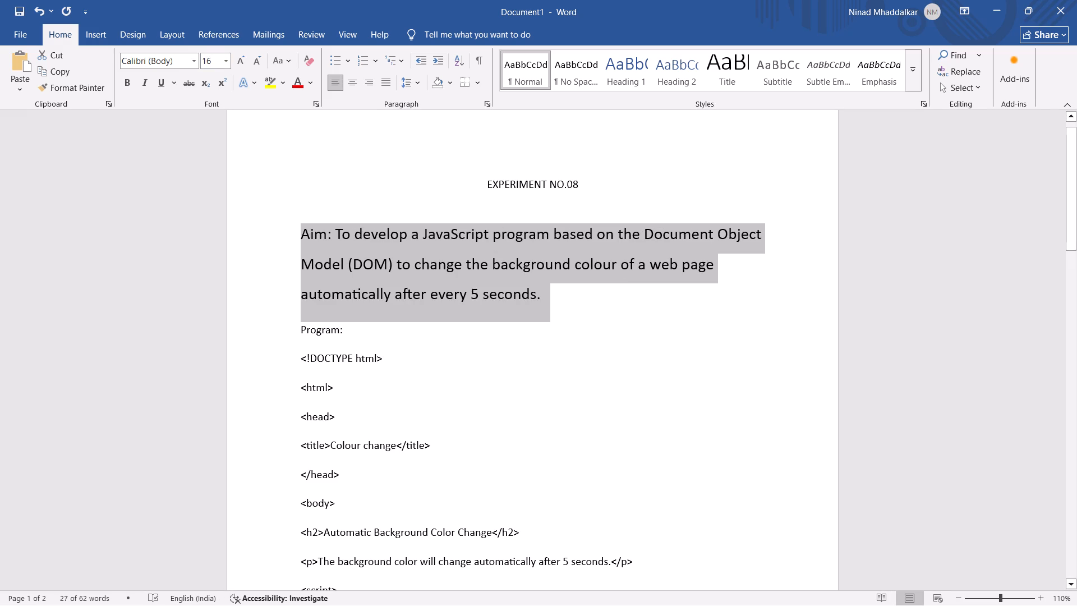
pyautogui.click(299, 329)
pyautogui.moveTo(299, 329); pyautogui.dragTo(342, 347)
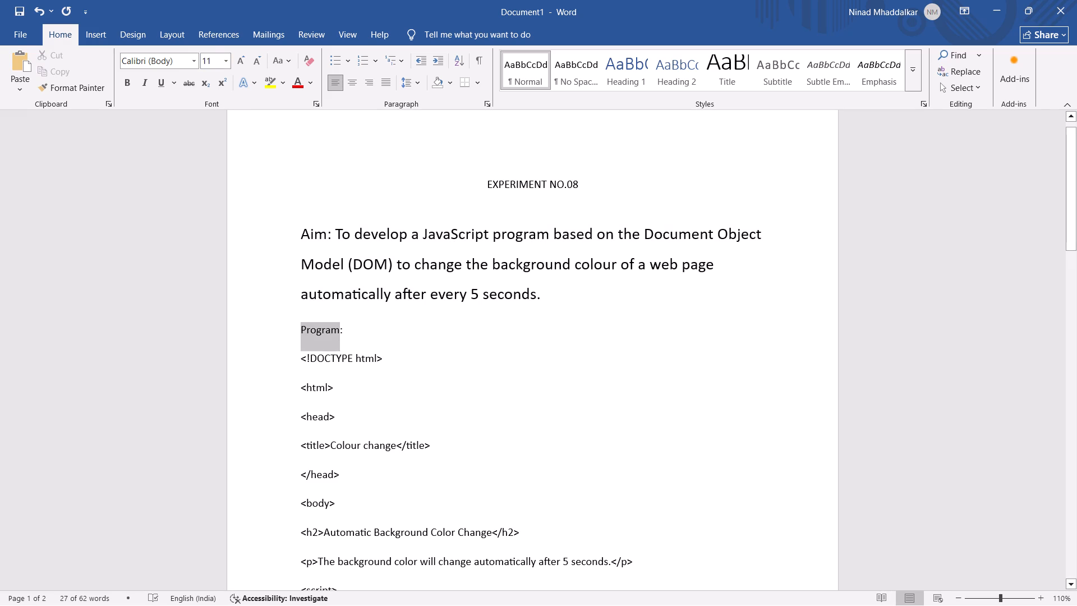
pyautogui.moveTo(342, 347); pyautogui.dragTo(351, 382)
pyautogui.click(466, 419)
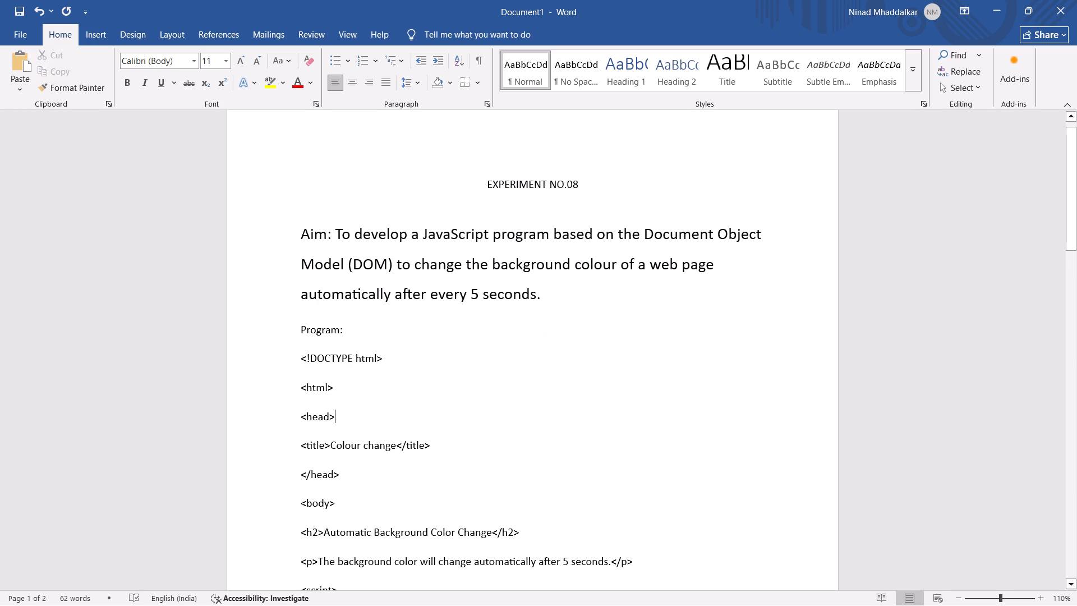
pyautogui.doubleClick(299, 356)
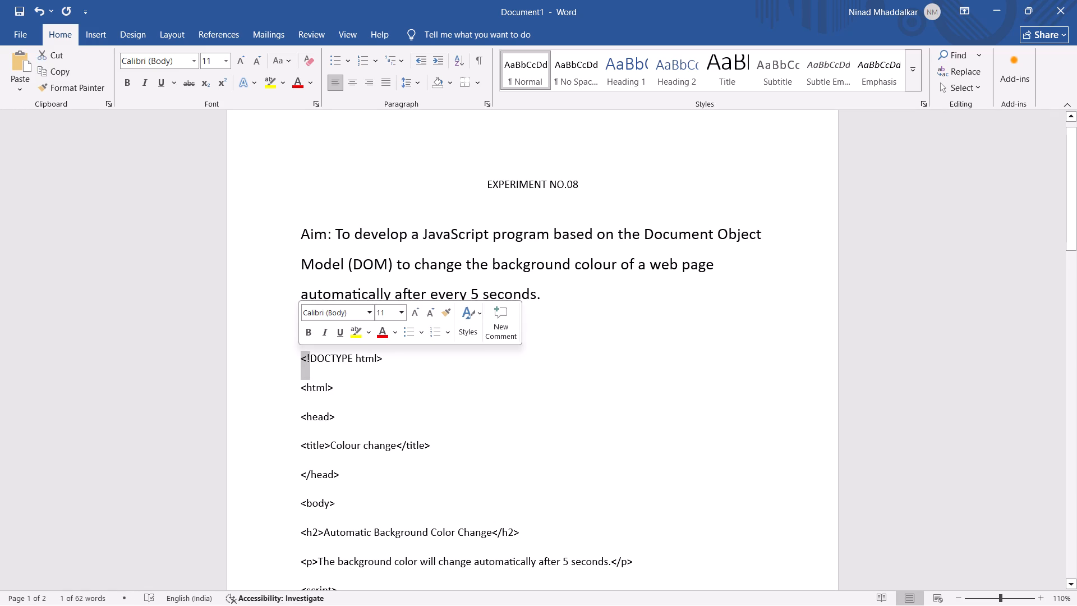
# Make the "EXPERIMENT NO.08" heading bold.
pyautogui.click(539, 188)
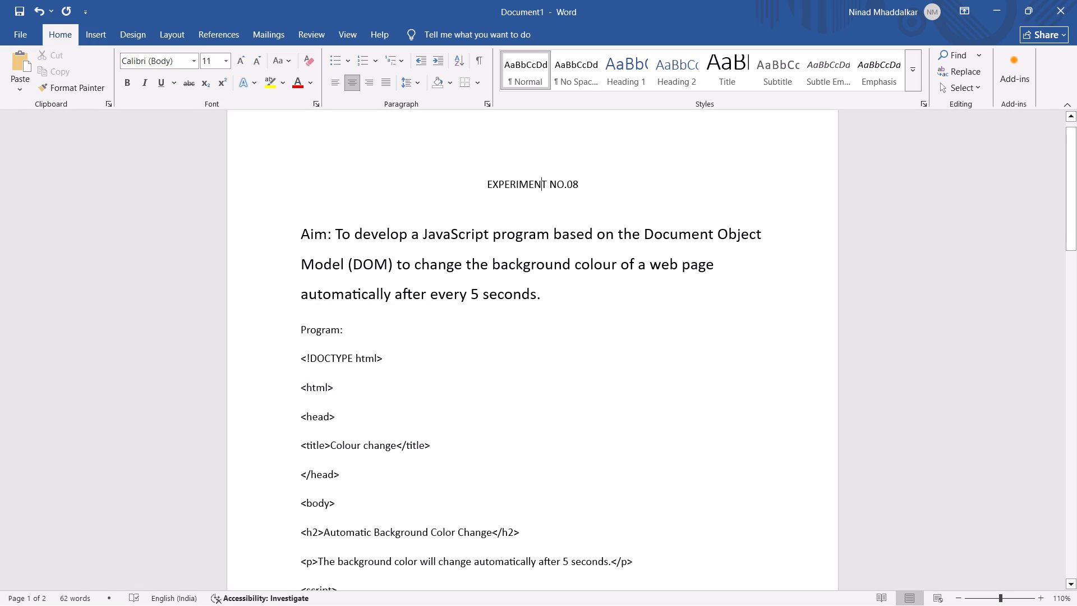
pyautogui.moveTo(588, 181); pyautogui.dragTo(475, 192)
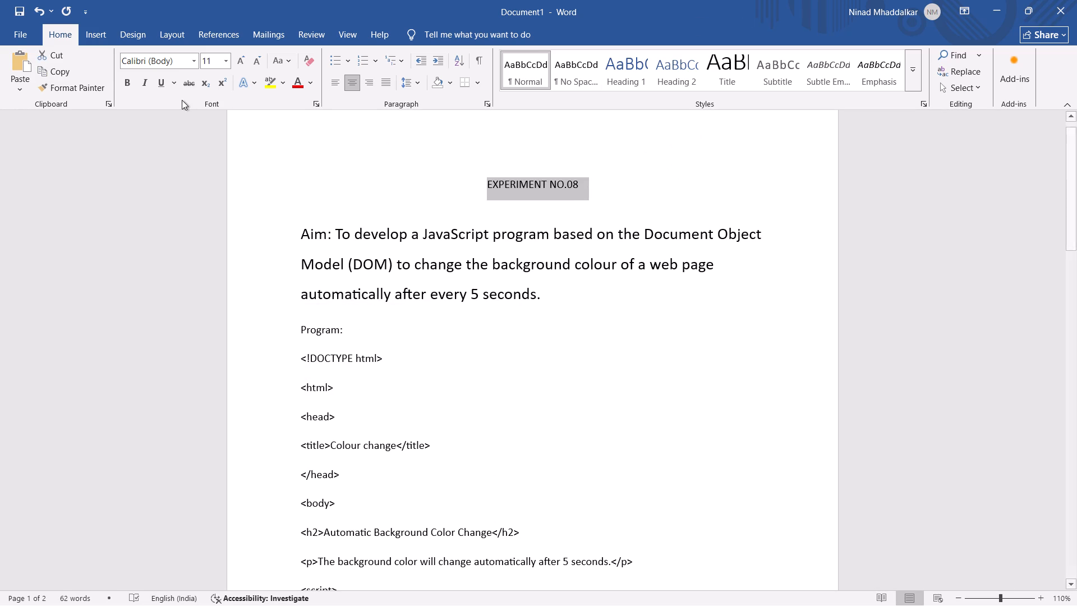
pyautogui.click(126, 84)
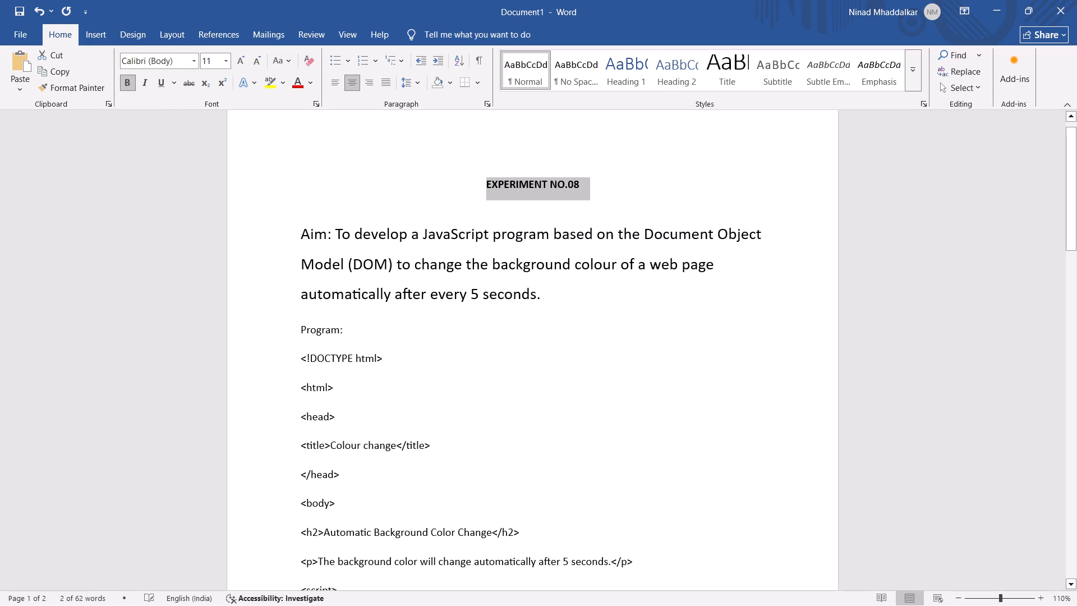
# Make only the "Aim:" label at the start of the Aim paragraph bold.
pyautogui.doubleClick(331, 233)
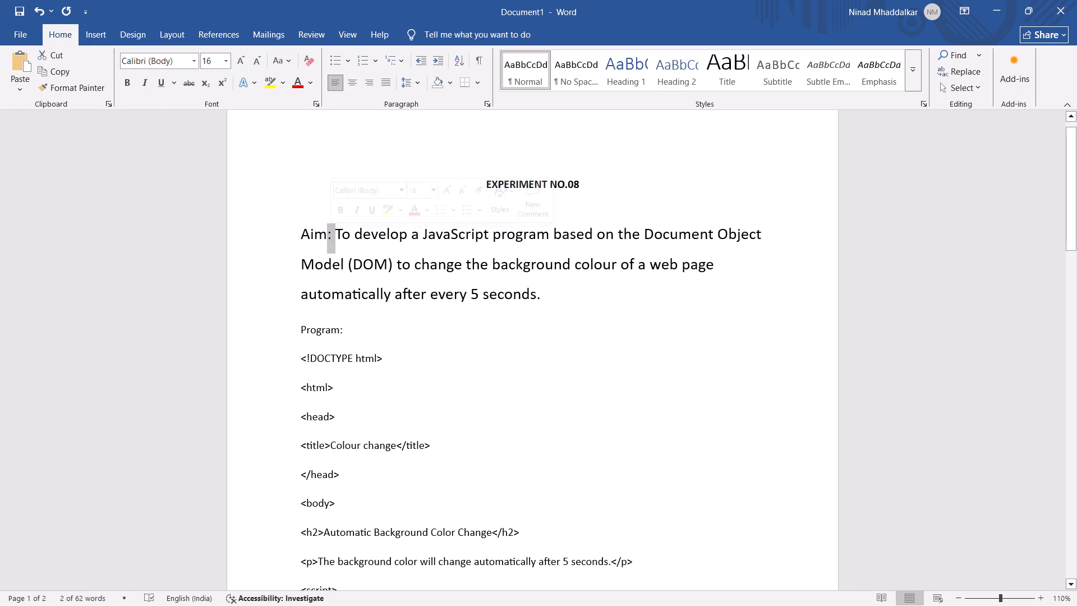
pyautogui.click(311, 233)
pyautogui.click(311, 233)
pyautogui.moveTo(311, 233); pyautogui.dragTo(248, 198)
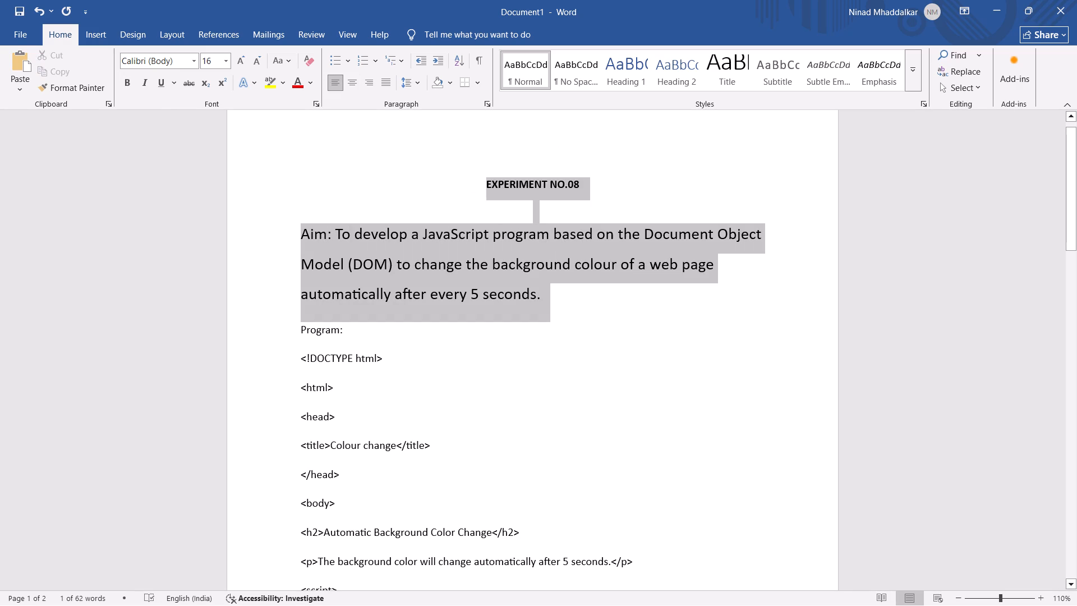
pyautogui.click(305, 253)
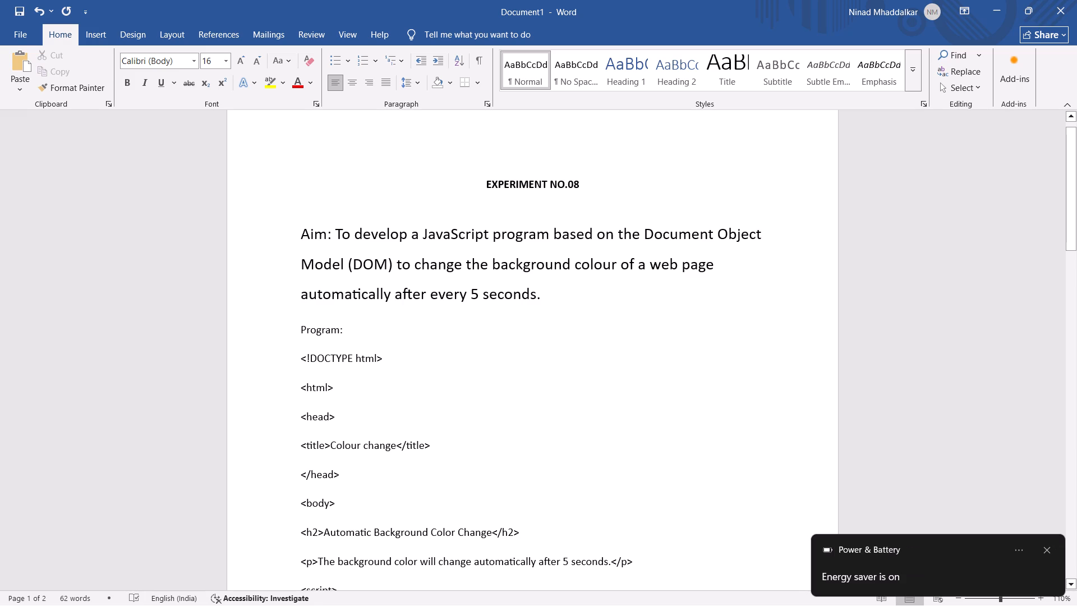
pyautogui.doubleClick(328, 233)
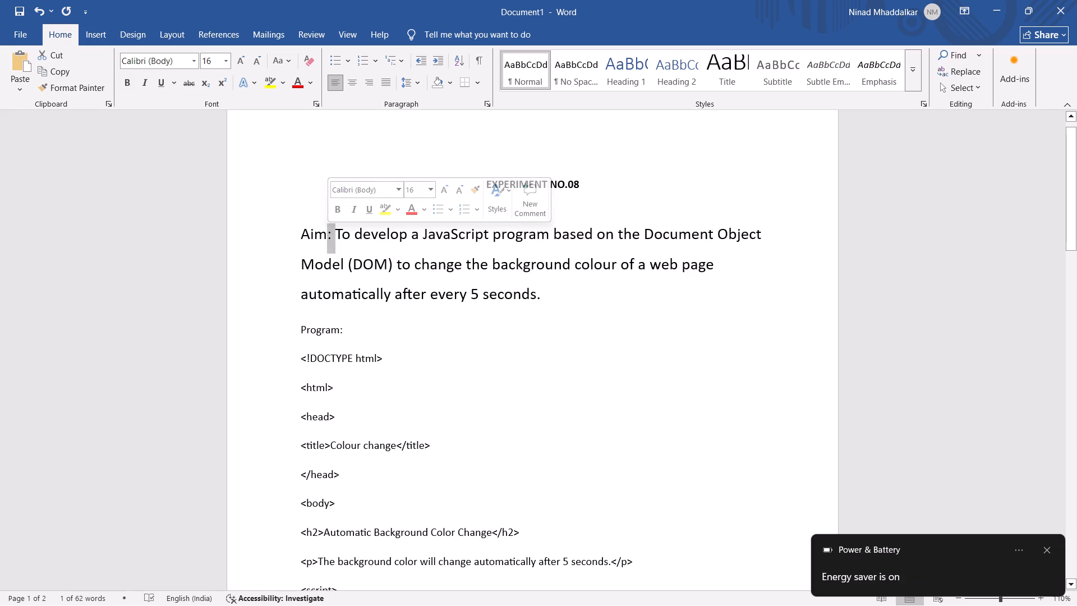
pyautogui.moveTo(302, 230); pyautogui.dragTo(323, 229)
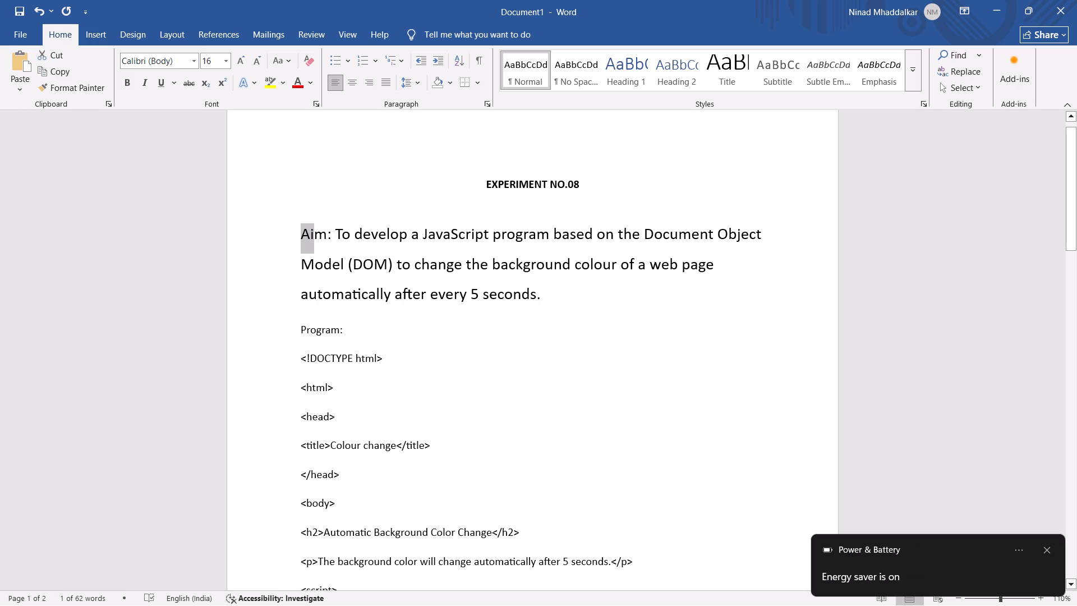
pyautogui.moveTo(323, 229); pyautogui.dragTo(333, 228)
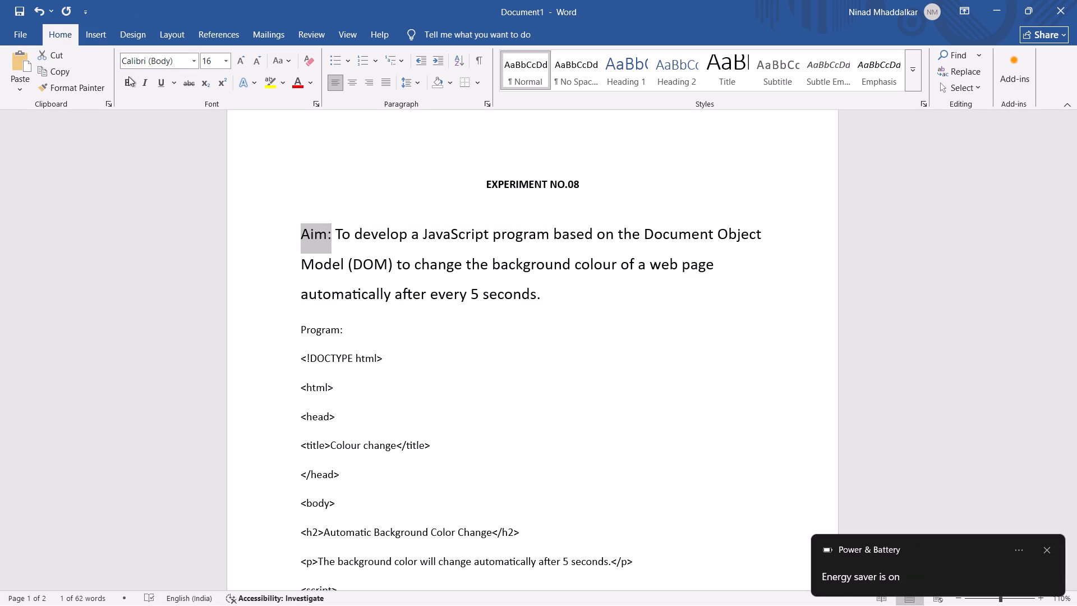
pyautogui.click(129, 79)
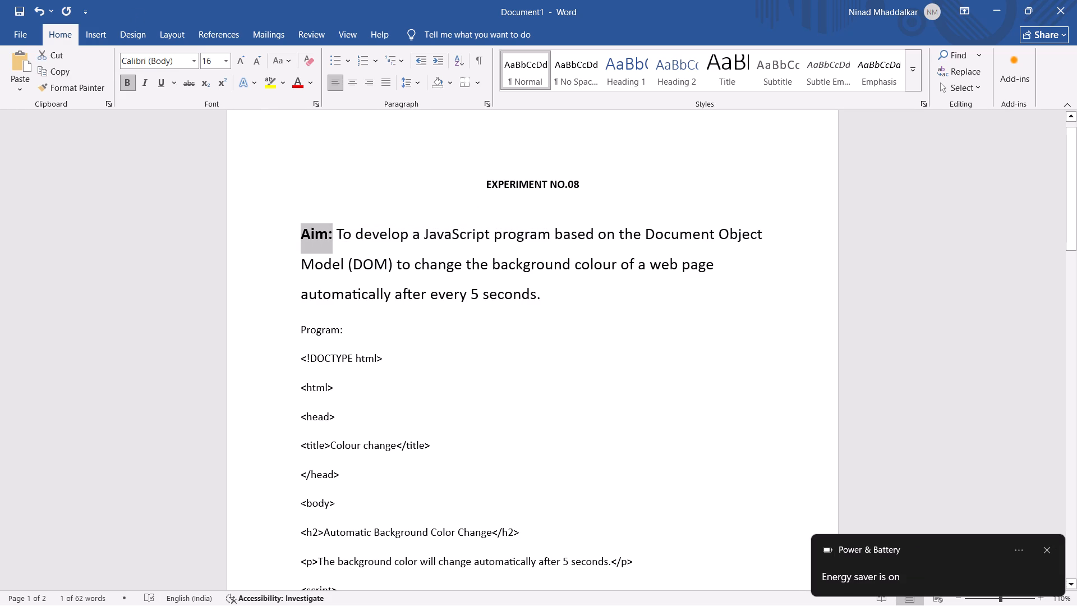
# Make the "Program:" label above the code bold.
pyautogui.click(338, 330)
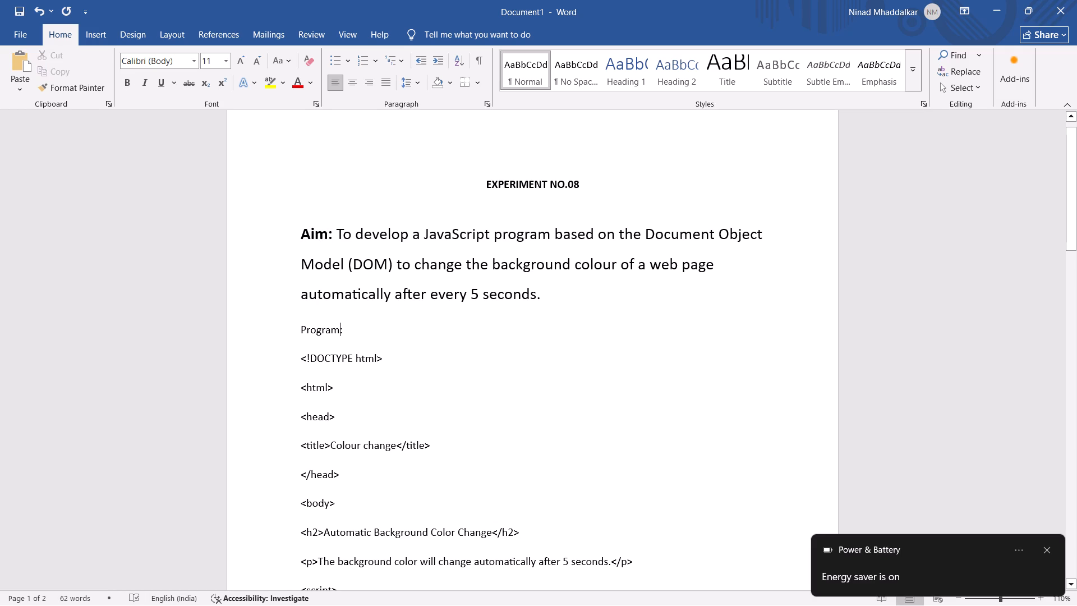
pyautogui.doubleClick(344, 324)
pyautogui.click(309, 328)
pyautogui.moveTo(309, 328); pyautogui.dragTo(357, 324)
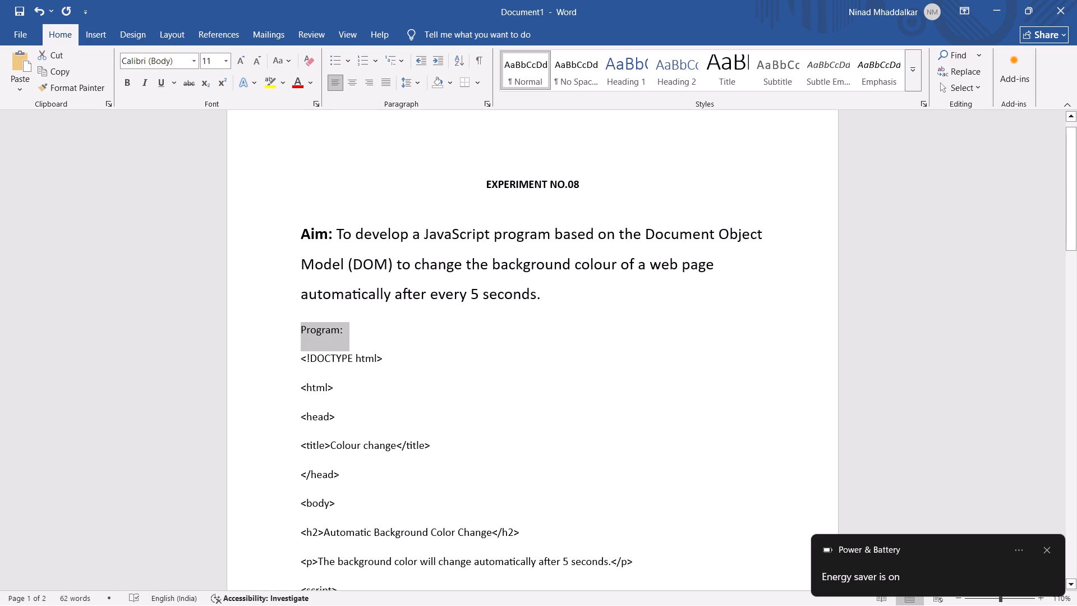
pyautogui.click(122, 85)
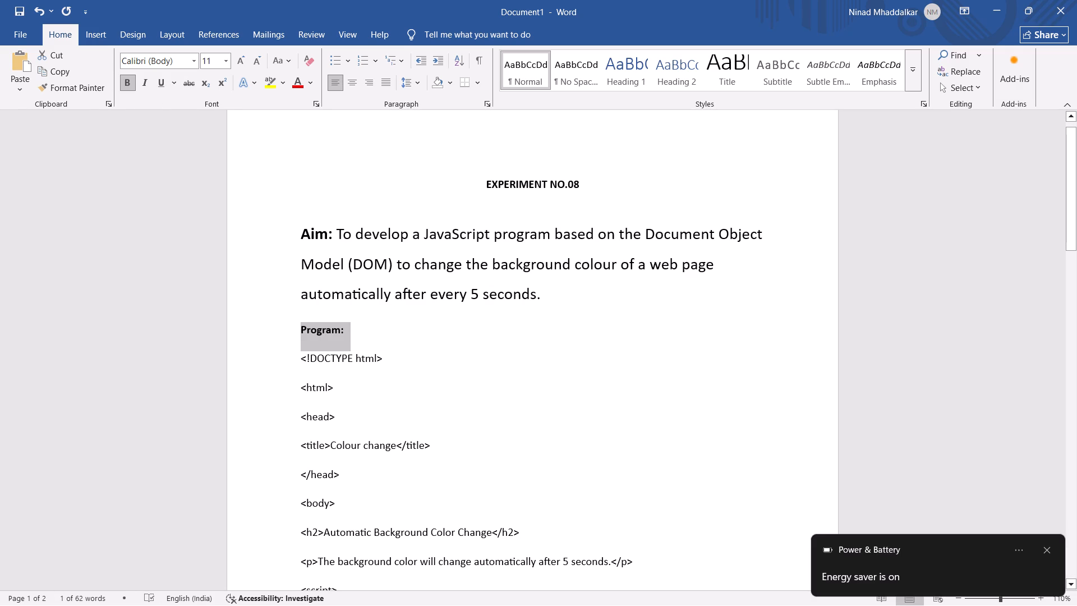
# Set the font size of the "Program:" label to 16 and deselect it.
pyautogui.click(310, 237)
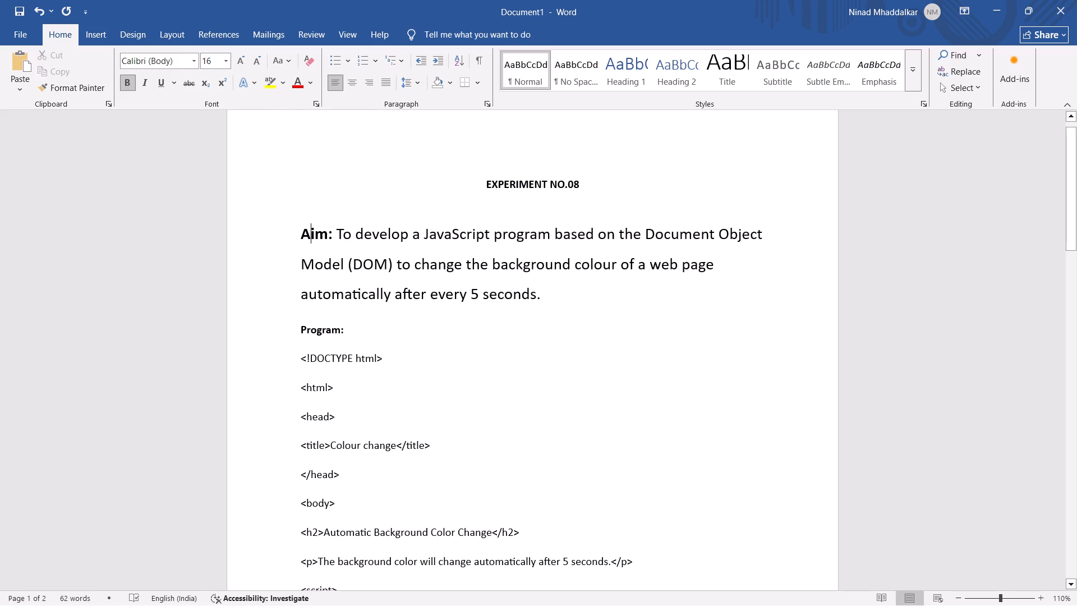
pyautogui.click(318, 241)
pyautogui.click(316, 331)
pyautogui.doubleClick(341, 324)
pyautogui.click(362, 336)
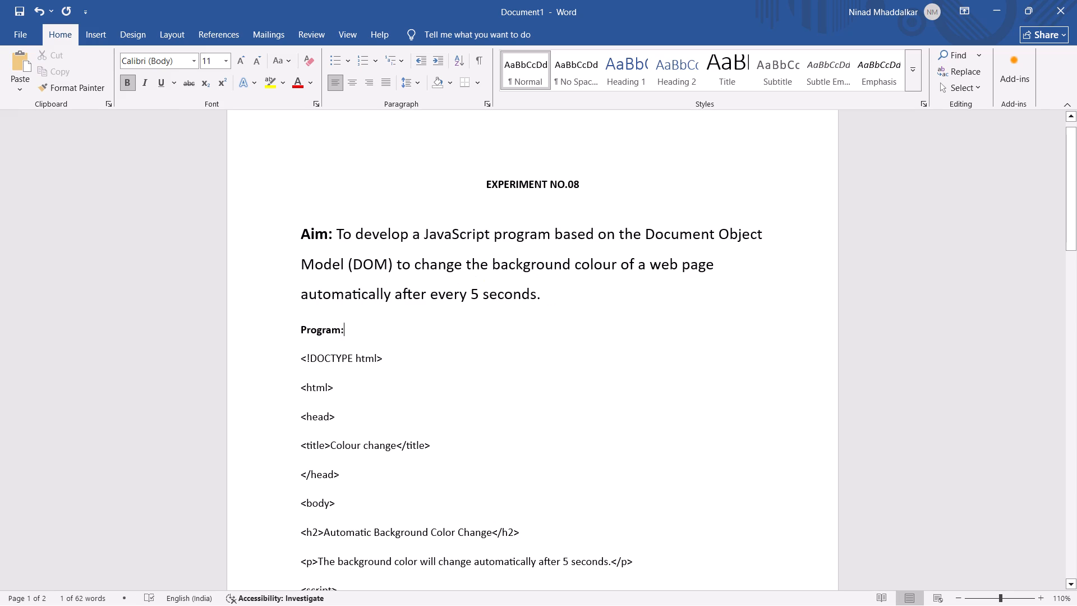
pyautogui.moveTo(349, 330); pyautogui.dragTo(285, 331)
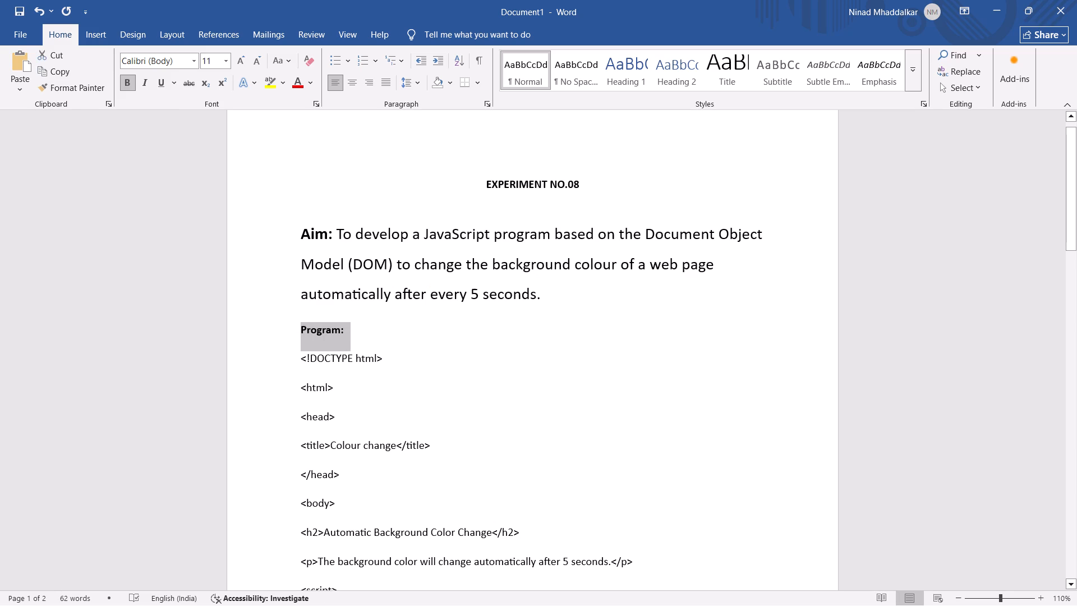
pyautogui.click(211, 56)
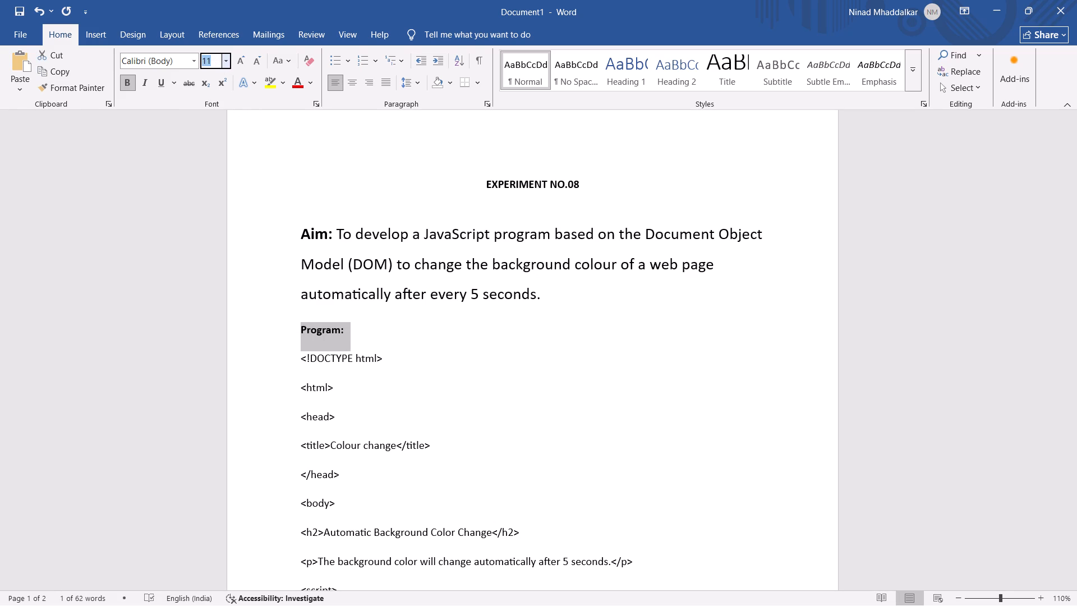
pyautogui.write('16')
pyautogui.press('Return')
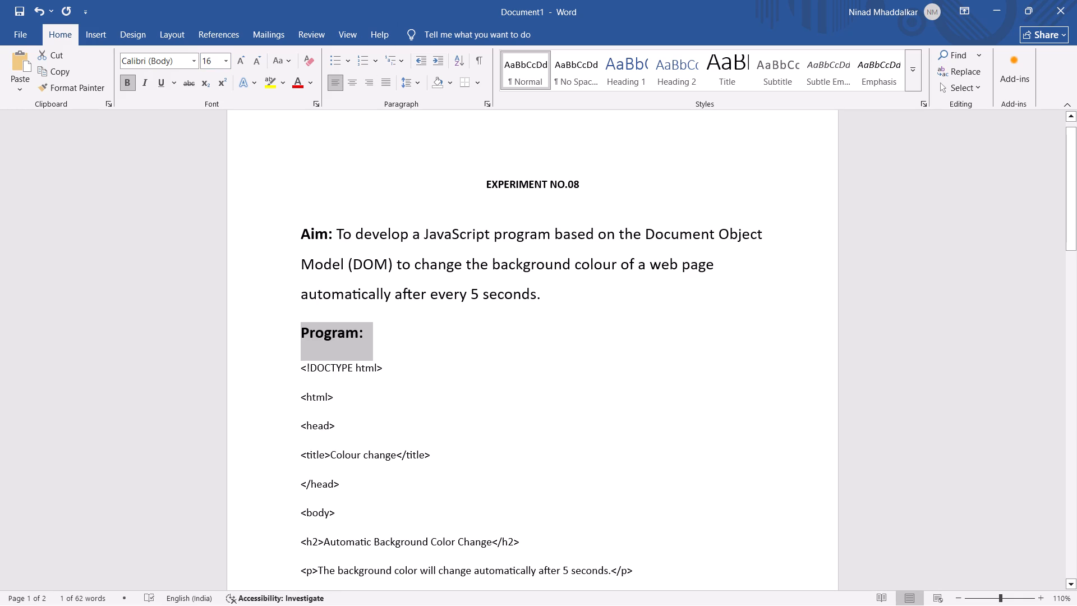
pyautogui.doubleClick(369, 415)
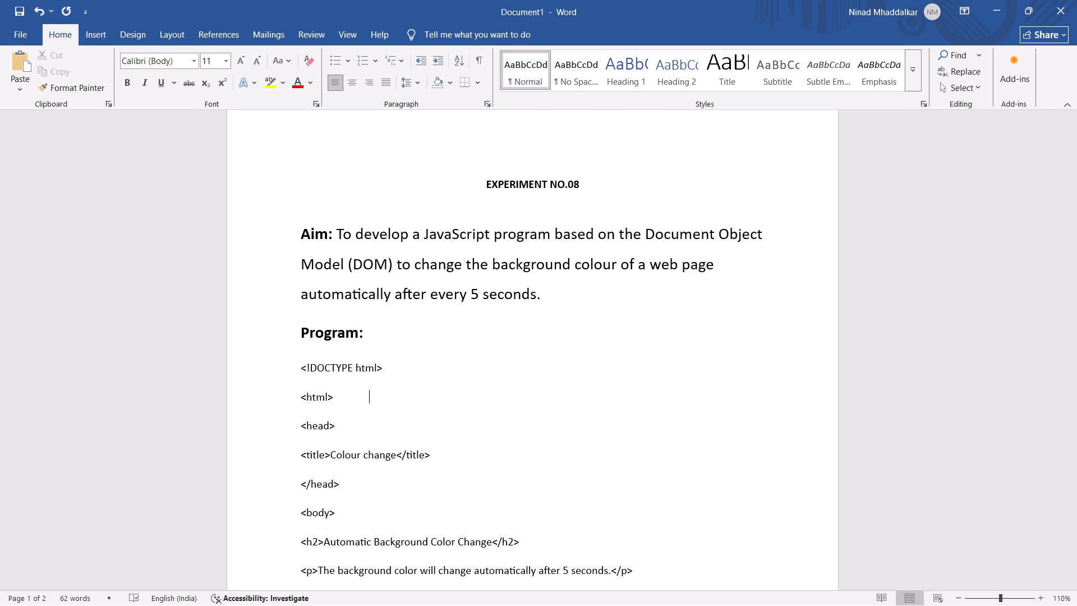
# Set the font size of the "EXPERIMENT NO.08" heading to 18 and deselect it.
pyautogui.click(528, 155)
pyautogui.moveTo(528, 155); pyautogui.dragTo(522, 187)
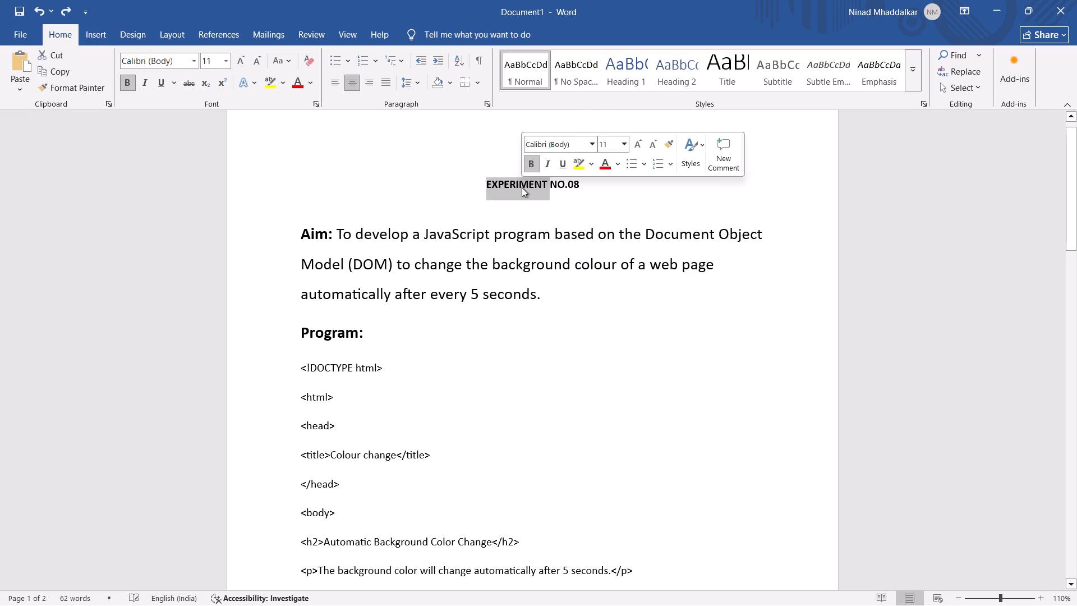
pyautogui.doubleClick(522, 187)
pyautogui.doubleClick(585, 187)
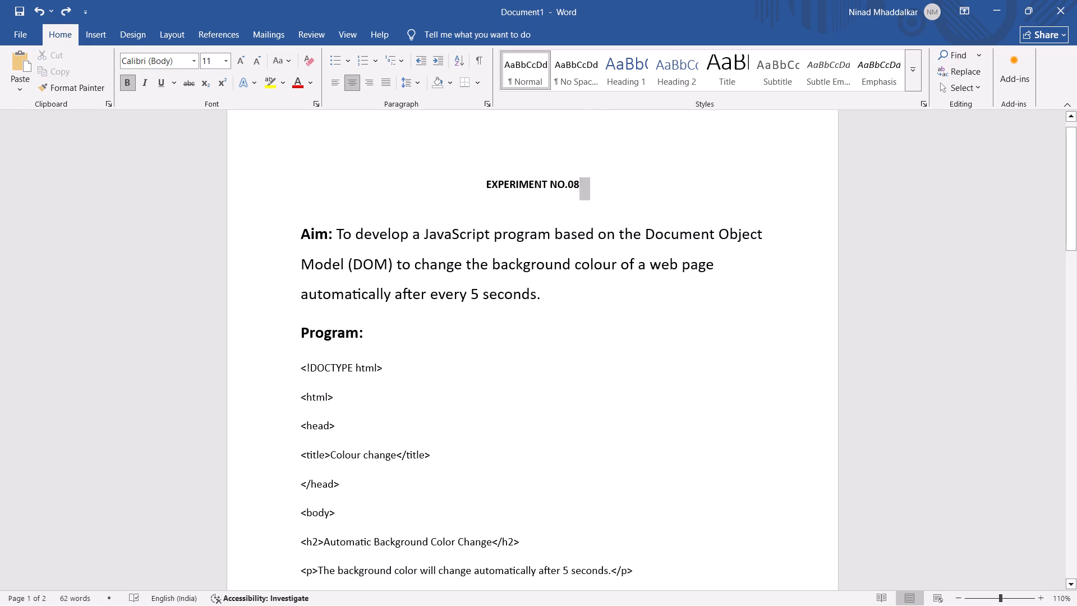
pyautogui.click(474, 179)
pyautogui.moveTo(474, 179); pyautogui.dragTo(490, 177)
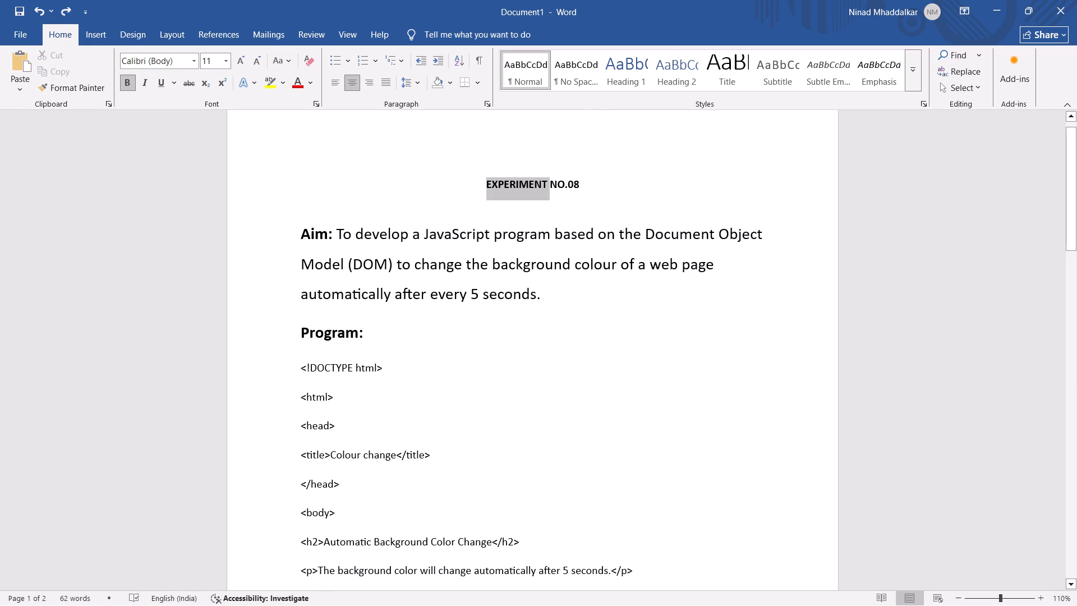
pyautogui.moveTo(490, 177); pyautogui.dragTo(598, 180)
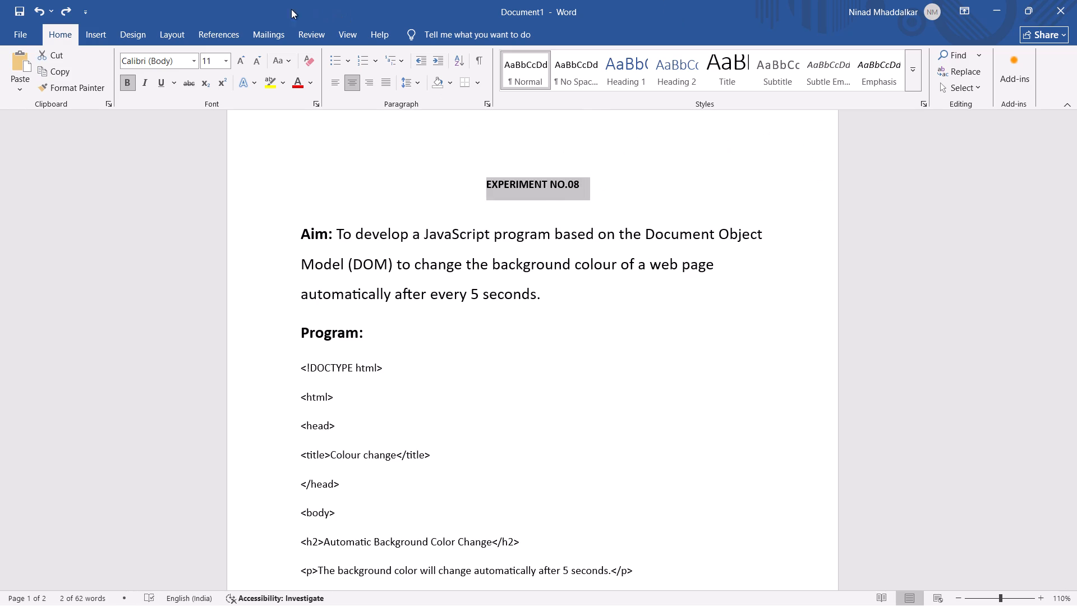
pyautogui.click(213, 57)
pyautogui.write('18')
pyautogui.press('Return')
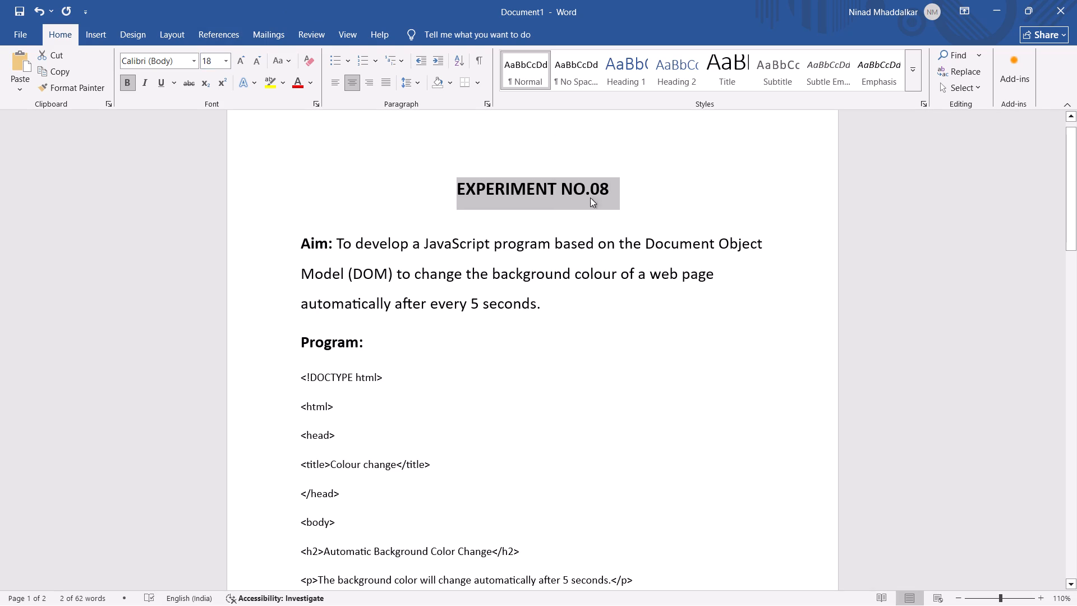
pyautogui.click(521, 303)
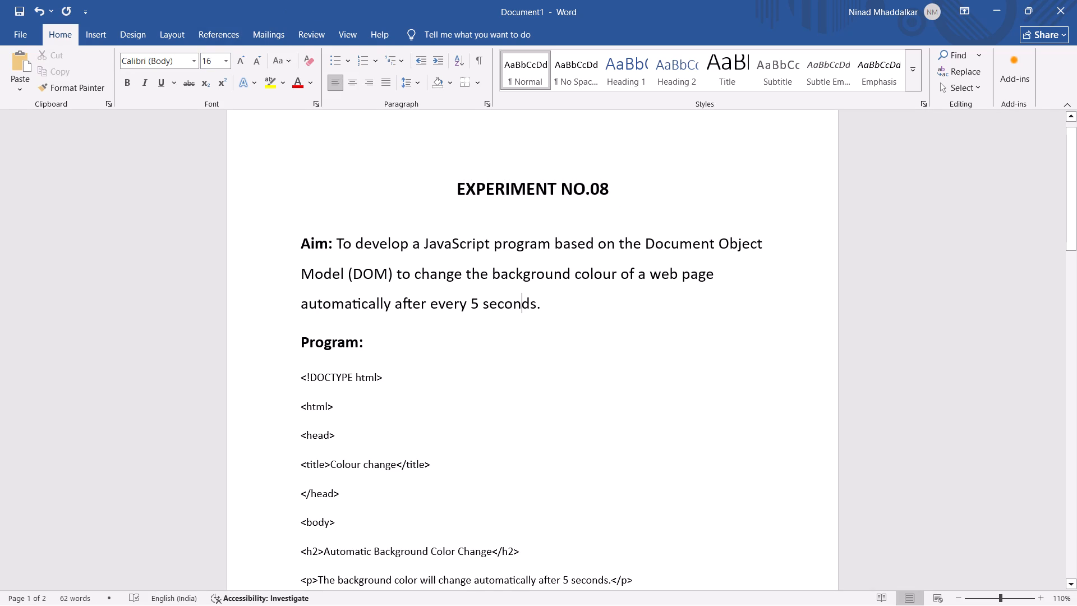
# Change the font of the entire document to Times New Roman and clear the selection.
pyautogui.click(451, 186)
pyautogui.moveTo(451, 186); pyautogui.dragTo(470, 446)
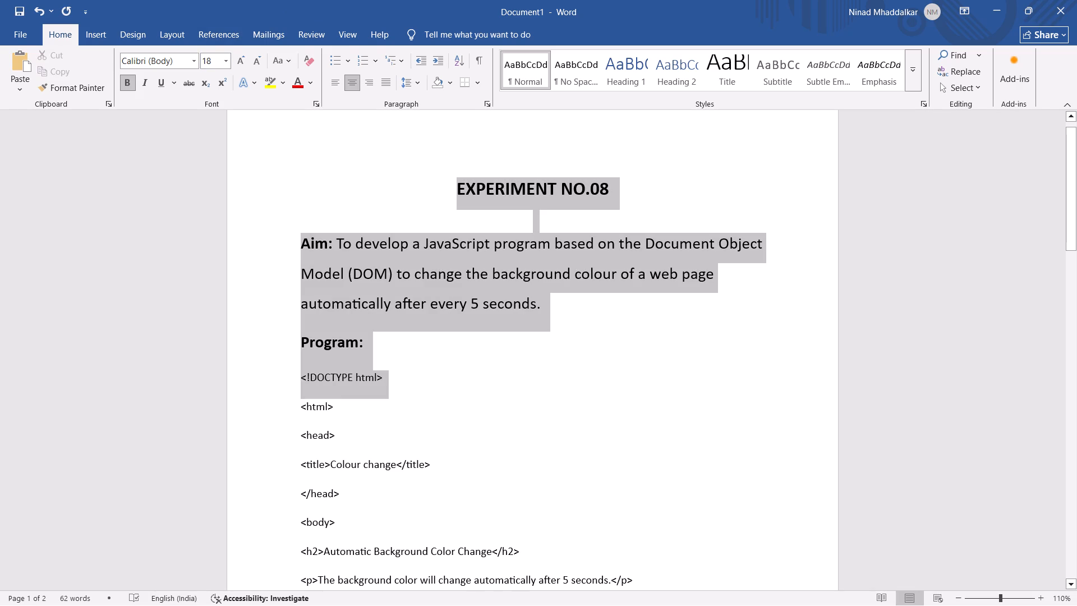
pyautogui.moveTo(470, 446); pyautogui.dragTo(498, 508)
pyautogui.scroll(-2, 498, 508)
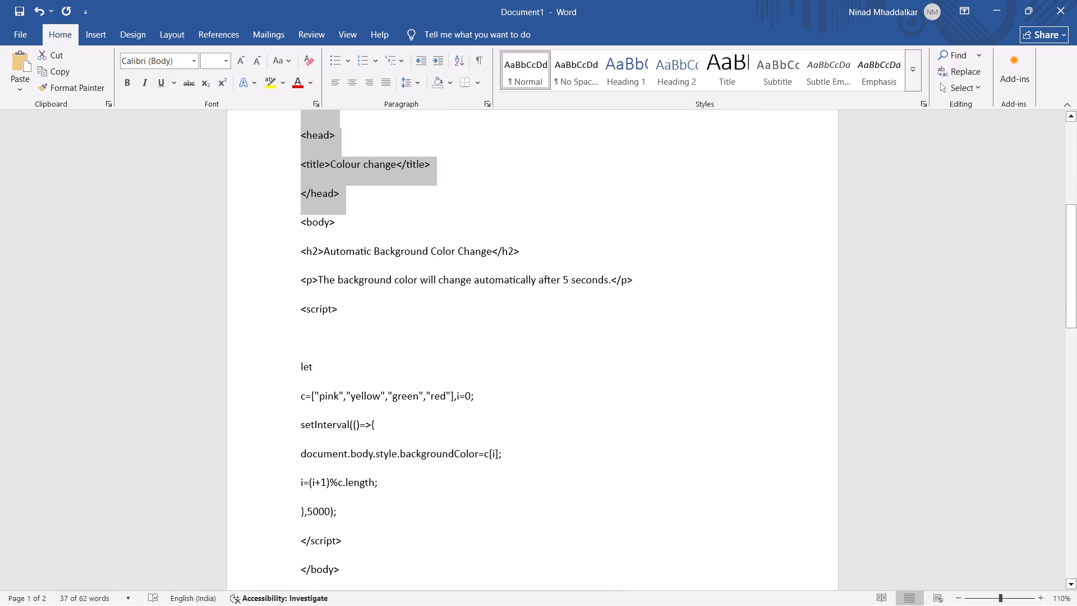
pyautogui.click(600, 249)
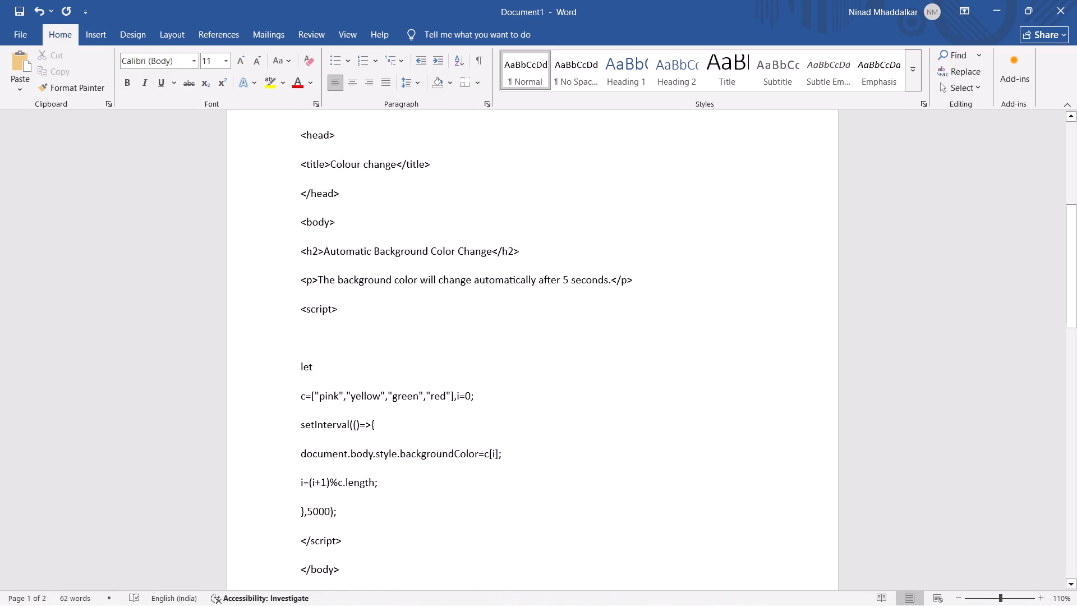
pyautogui.hotkey('ctrl', 'a')
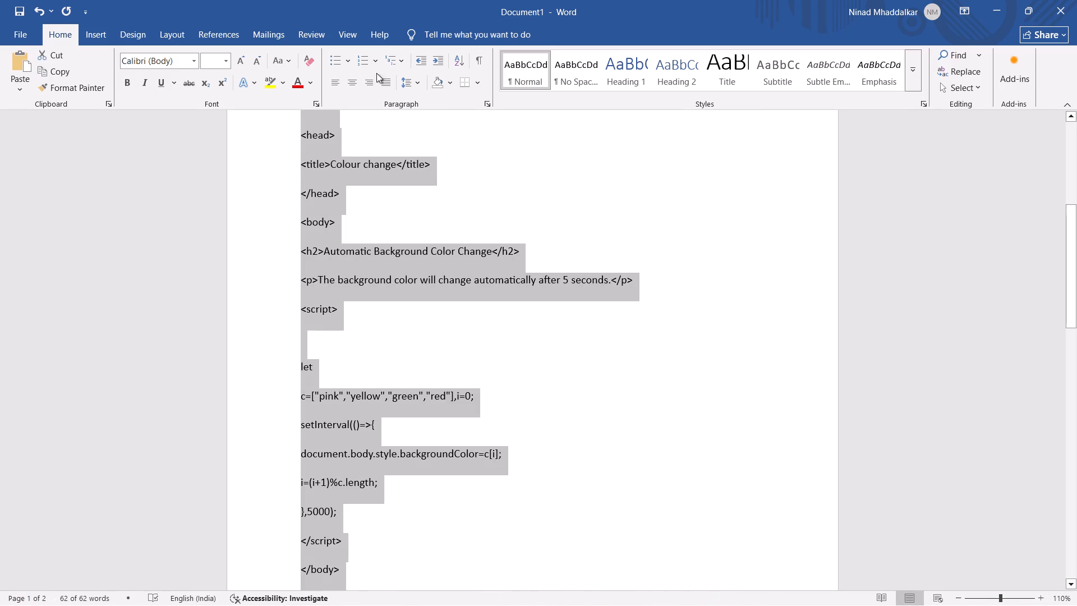
pyautogui.click(160, 62)
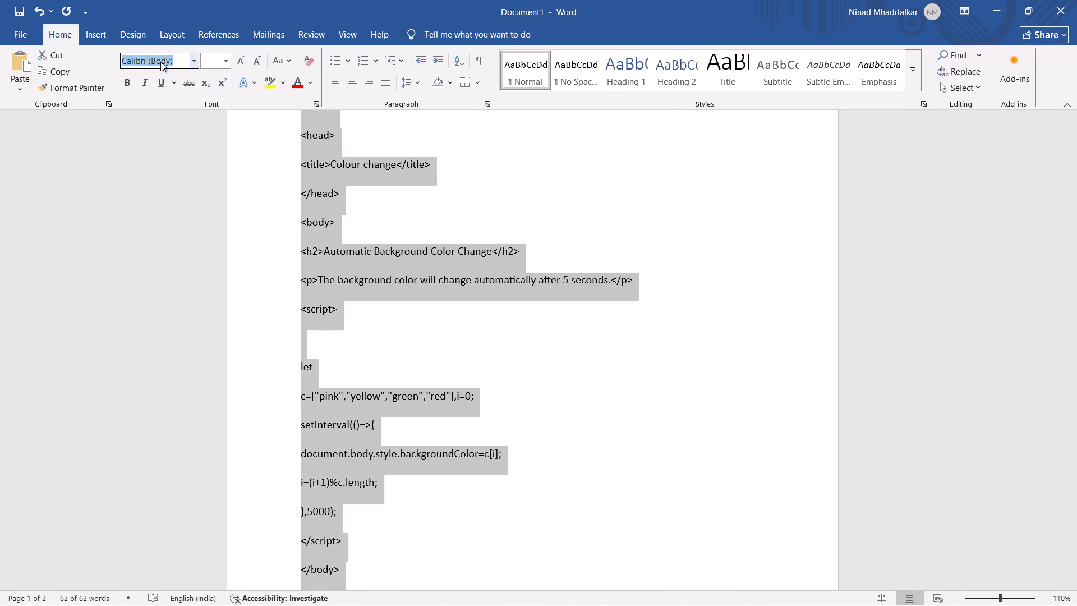
pyautogui.write('times')
pyautogui.press('Return')
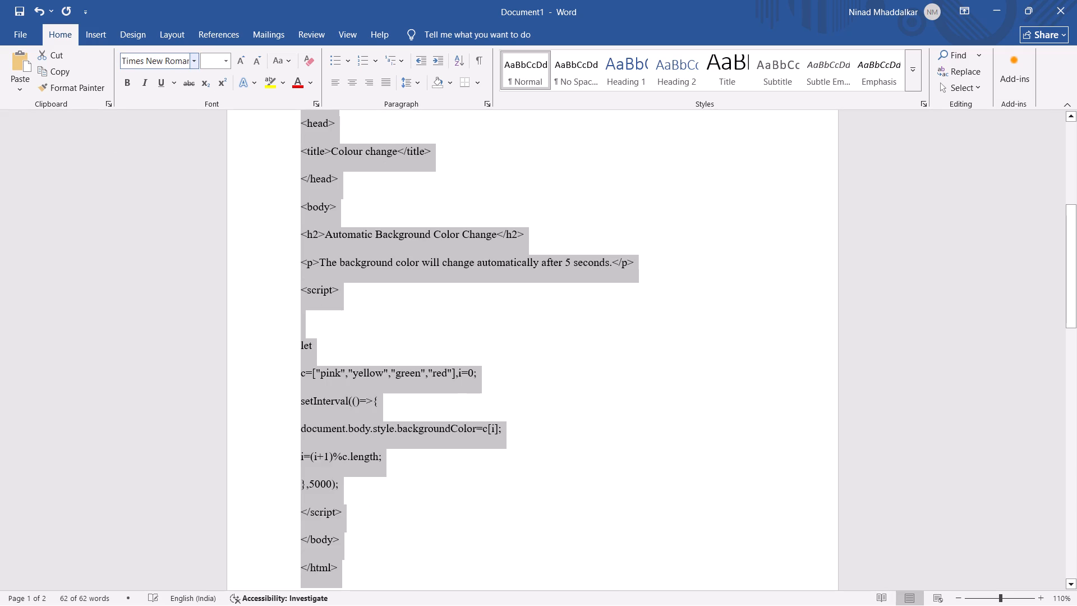
pyautogui.click(481, 254)
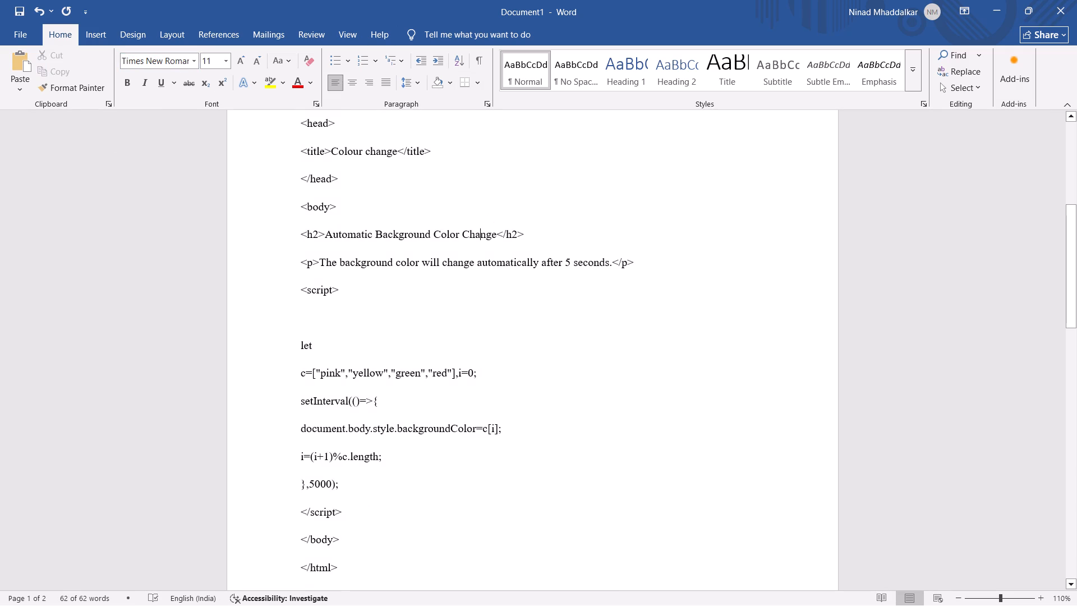
# Add a solid box page border 2 ¼ pt wide to the whole document.
pyautogui.scroll(-8, 500, 127)
pyautogui.scroll(3, 500, 127)
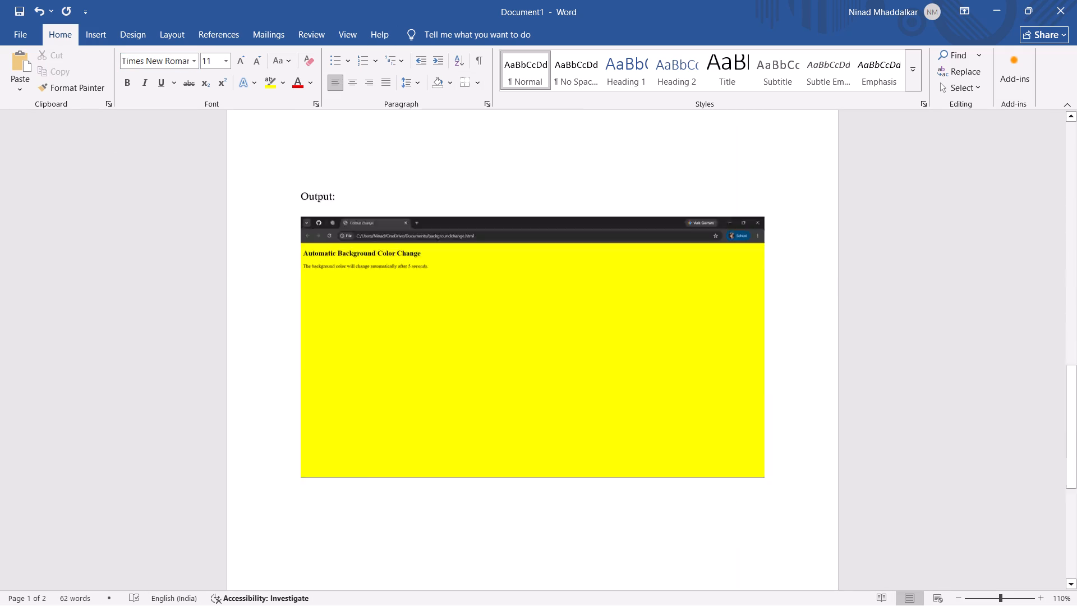
pyautogui.scroll(4, 500, 127)
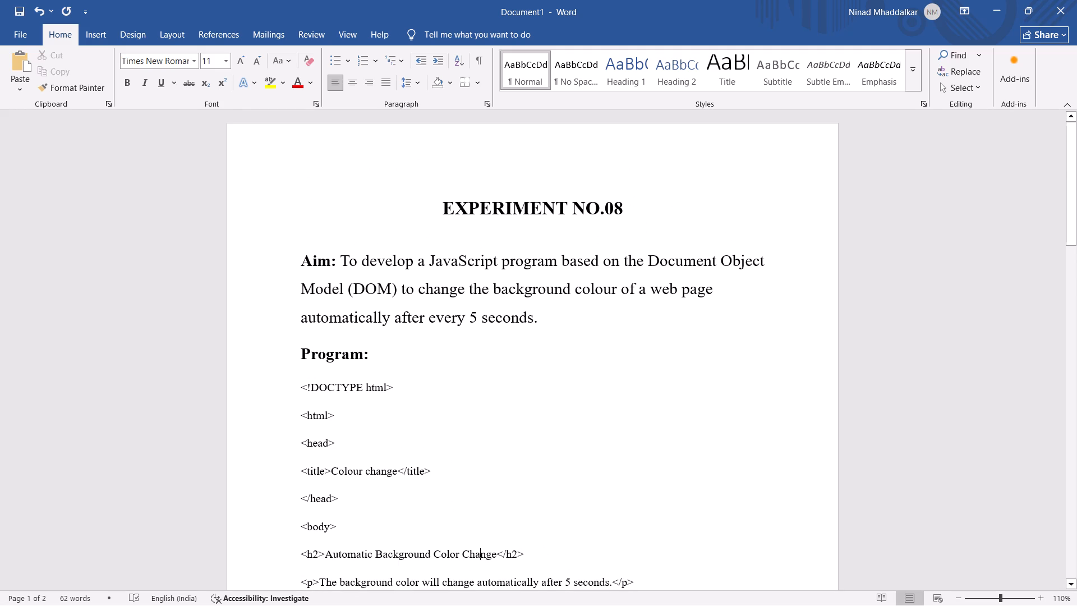
pyautogui.click(136, 35)
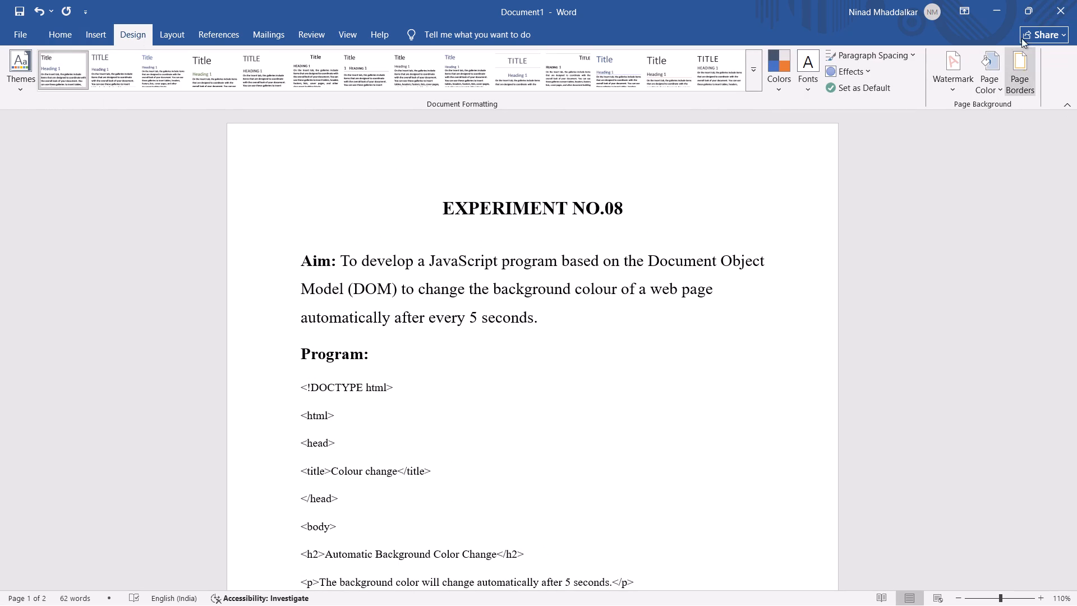
pyautogui.click(1024, 66)
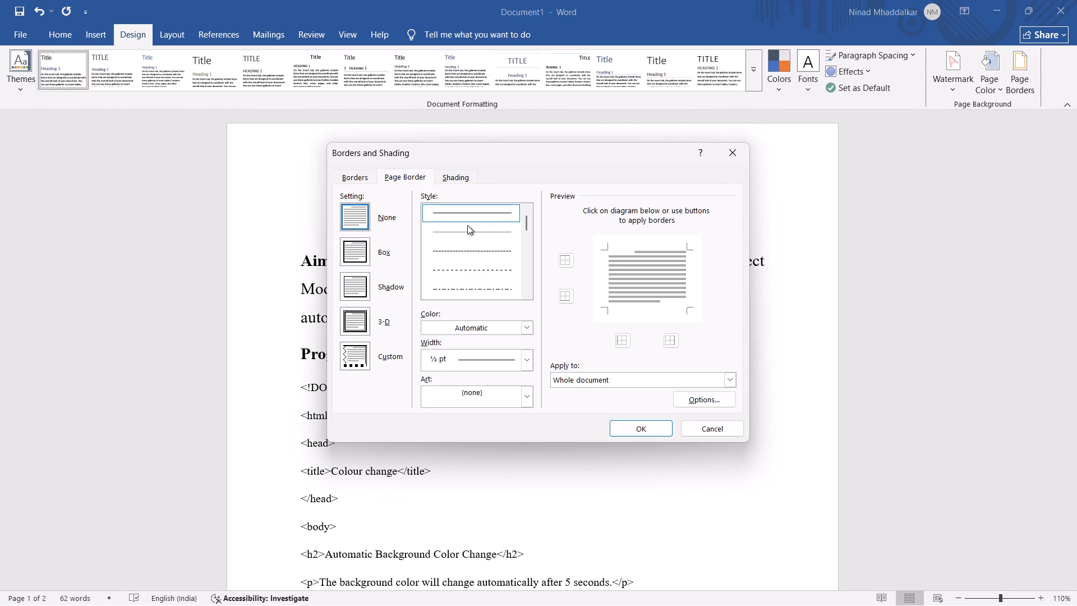
pyautogui.click(361, 255)
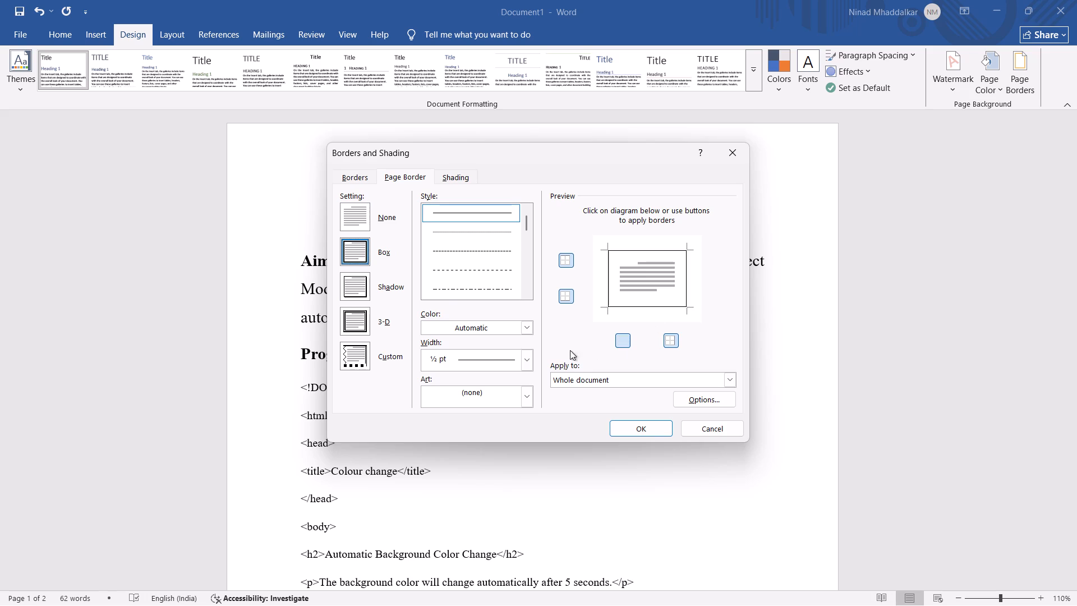
pyautogui.click(526, 359)
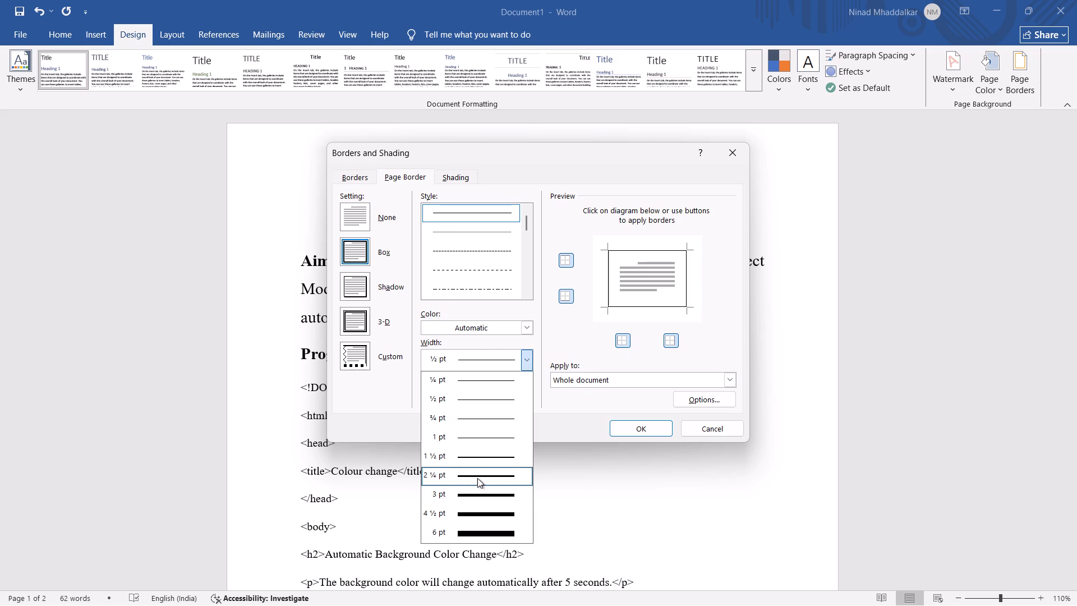
pyautogui.click(477, 478)
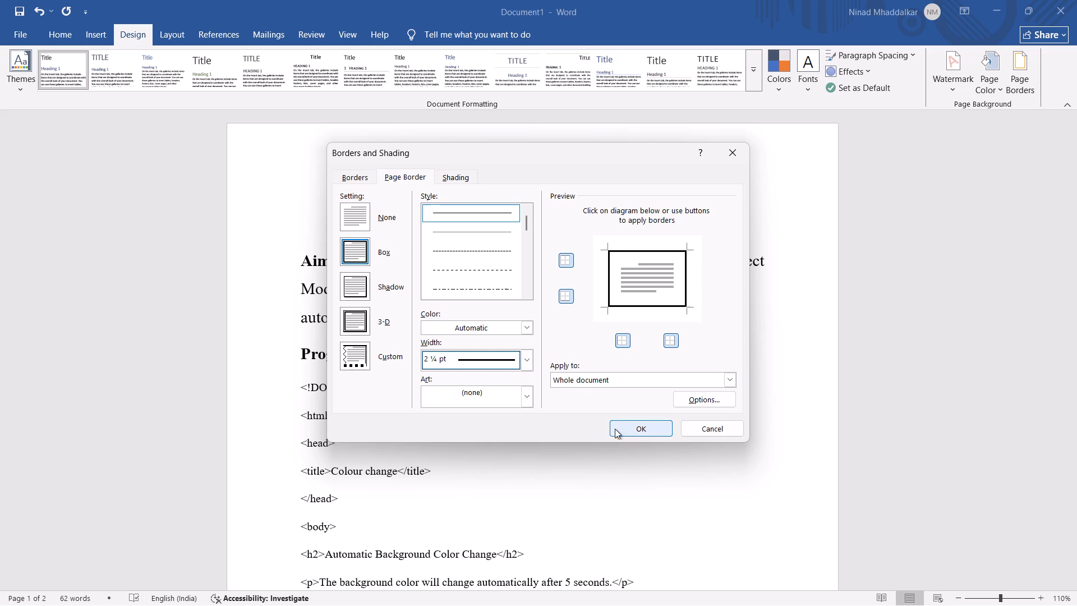
pyautogui.click(619, 426)
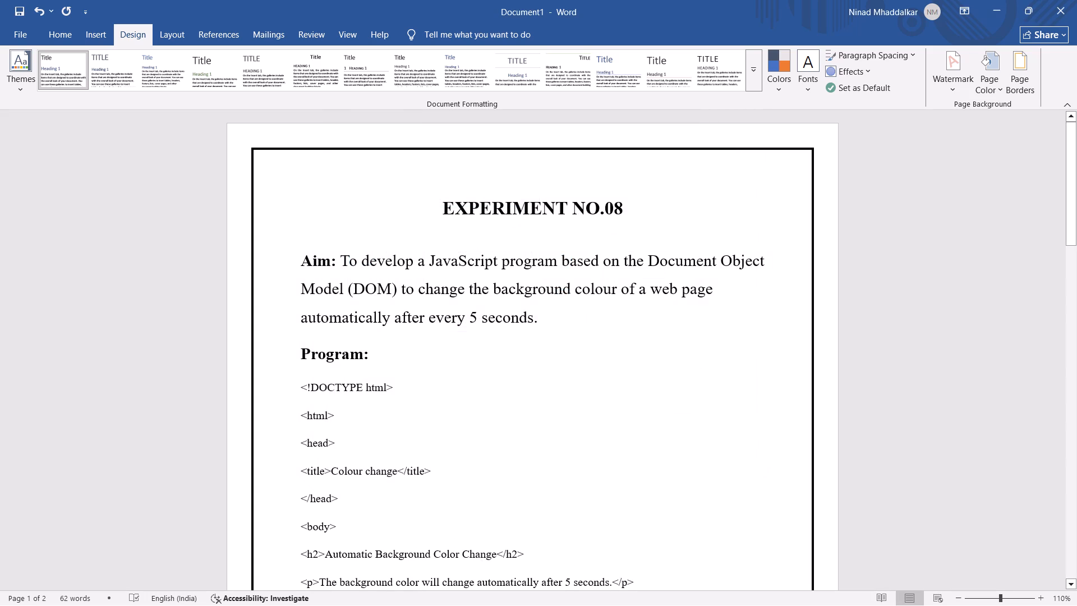
# Insert a space between "NO." and "08" in the experiment heading.
pyautogui.click(606, 204)
pyautogui.press('space')
# Set the "Output:" label above the output screenshot to font size 16 and make it bold.
pyautogui.scroll(-1, 627, 378)
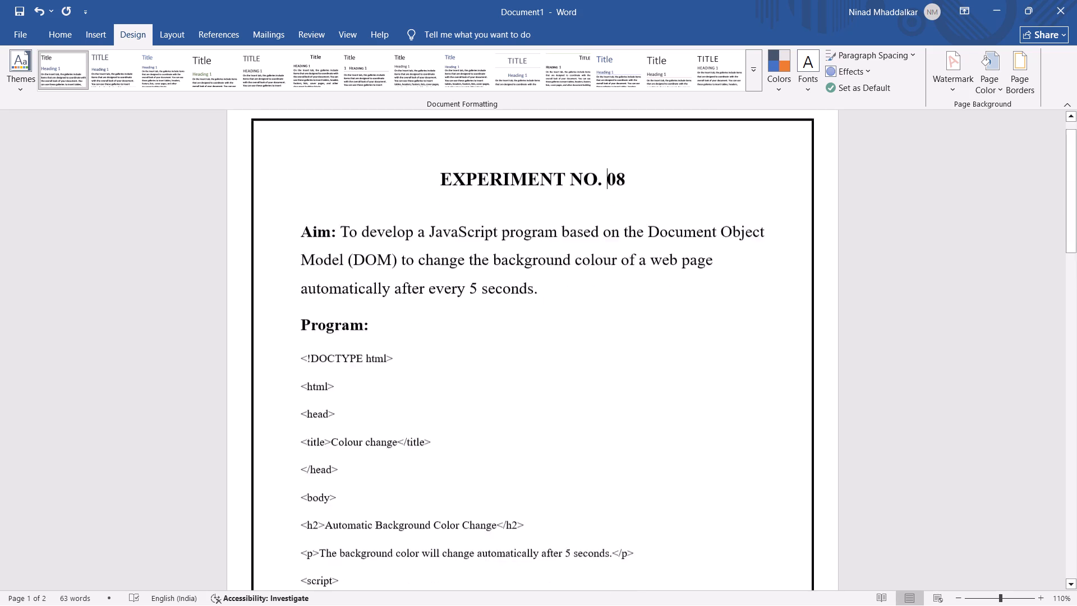
pyautogui.scroll(-1, 627, 378)
pyautogui.scroll(3, 627, 378)
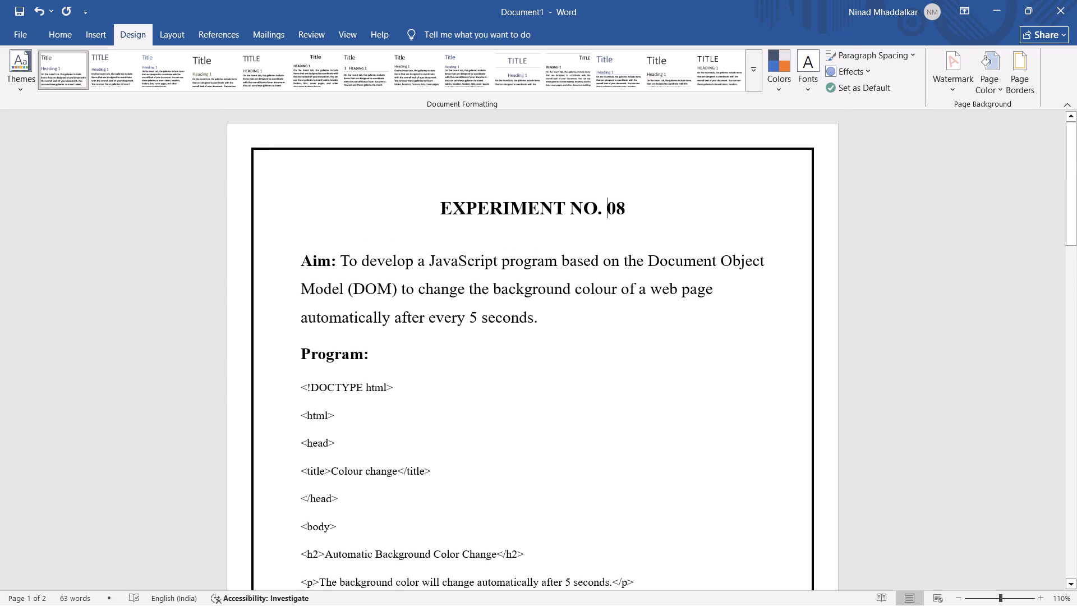
pyautogui.click(331, 355)
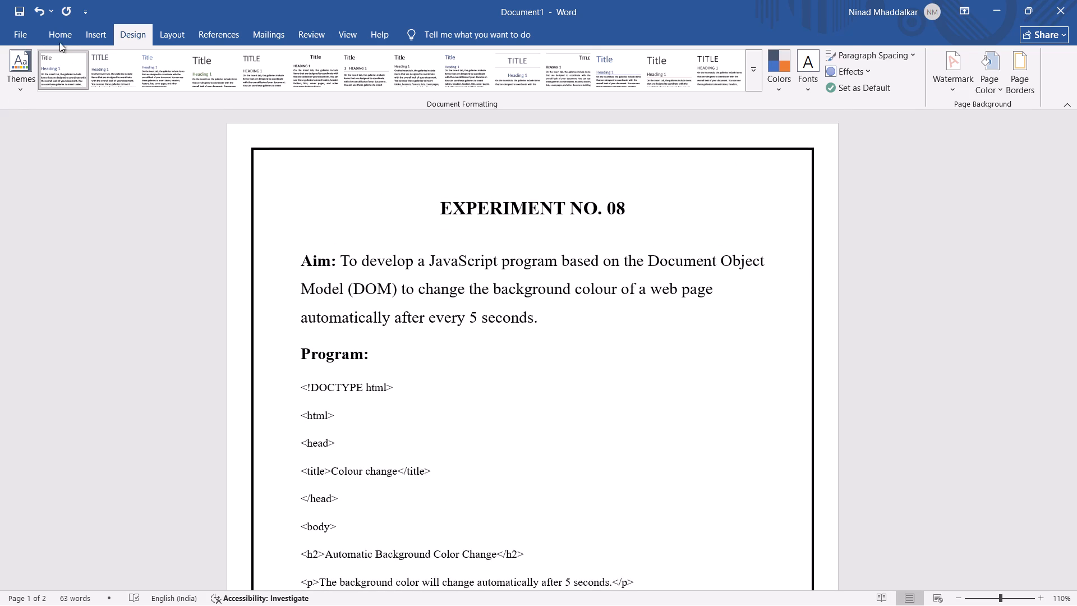
pyautogui.click(56, 39)
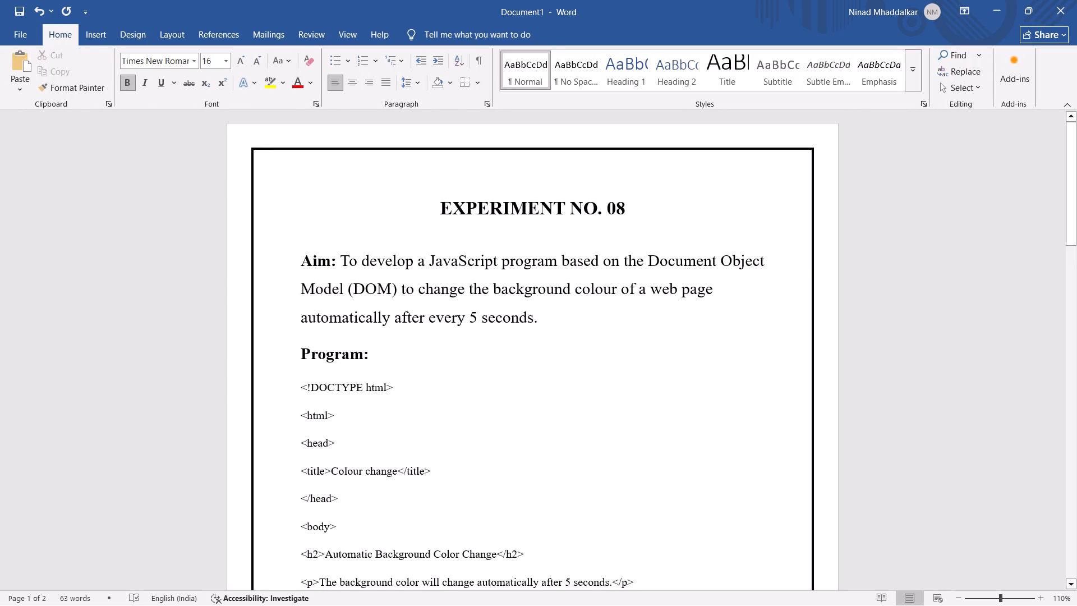
pyautogui.keyDown('ctrl'); pyautogui.scroll(1, 361, 272); pyautogui.keyUp('ctrl')
pyautogui.scroll(-2, 361, 272)
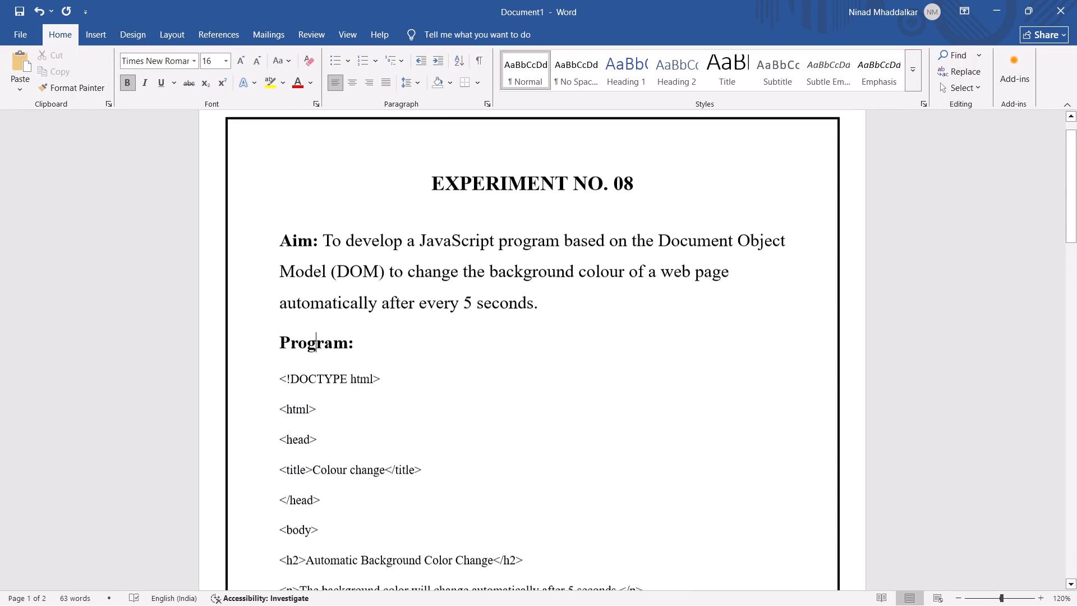
pyautogui.scroll(-5, 361, 272)
pyautogui.scroll(2, 361, 272)
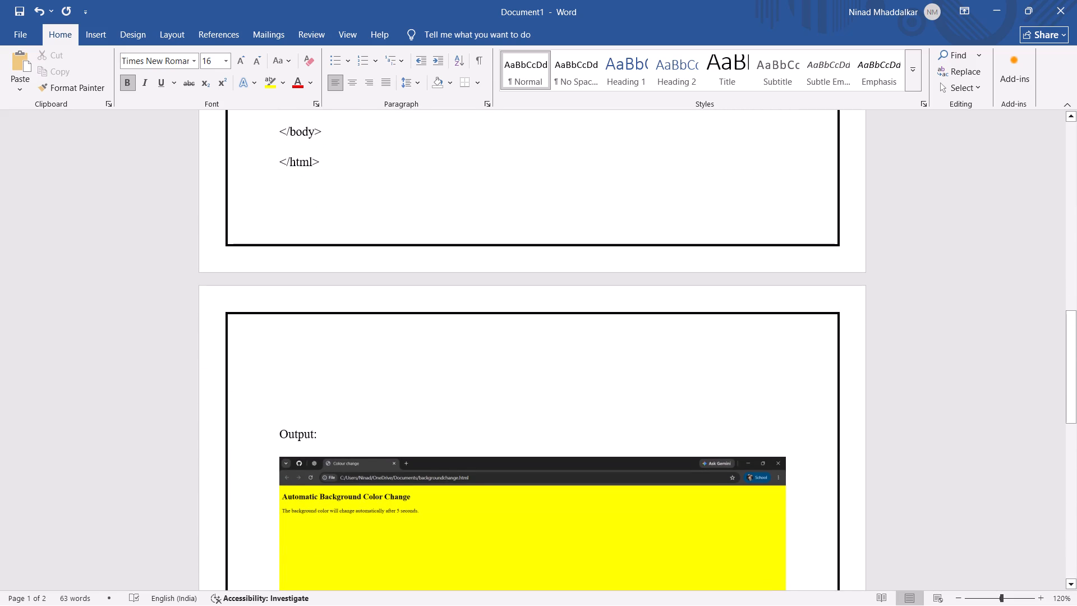
pyautogui.doubleClick(296, 430)
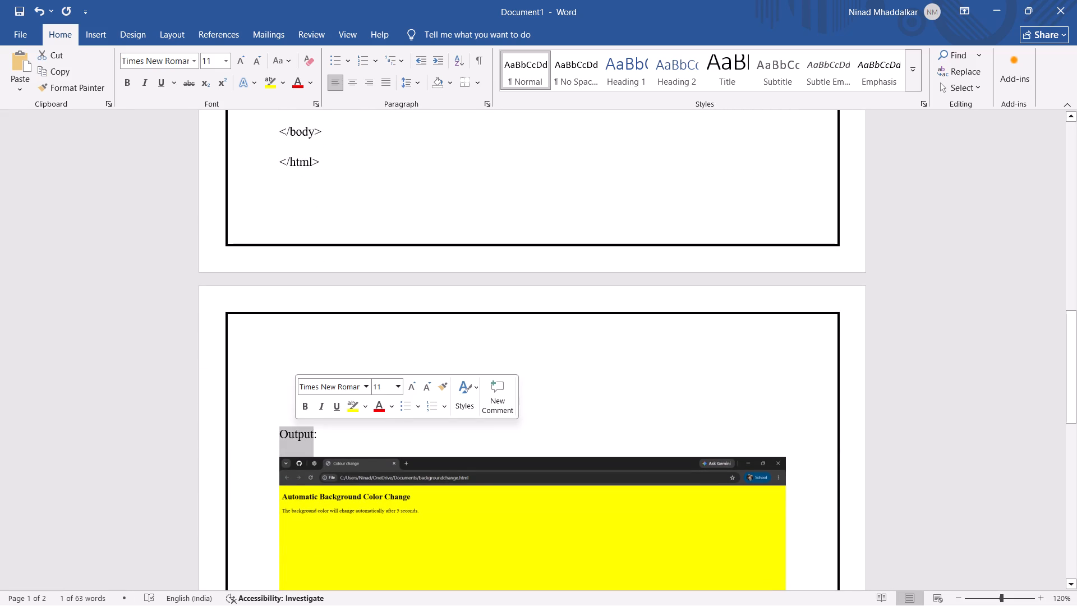
pyautogui.click(351, 443)
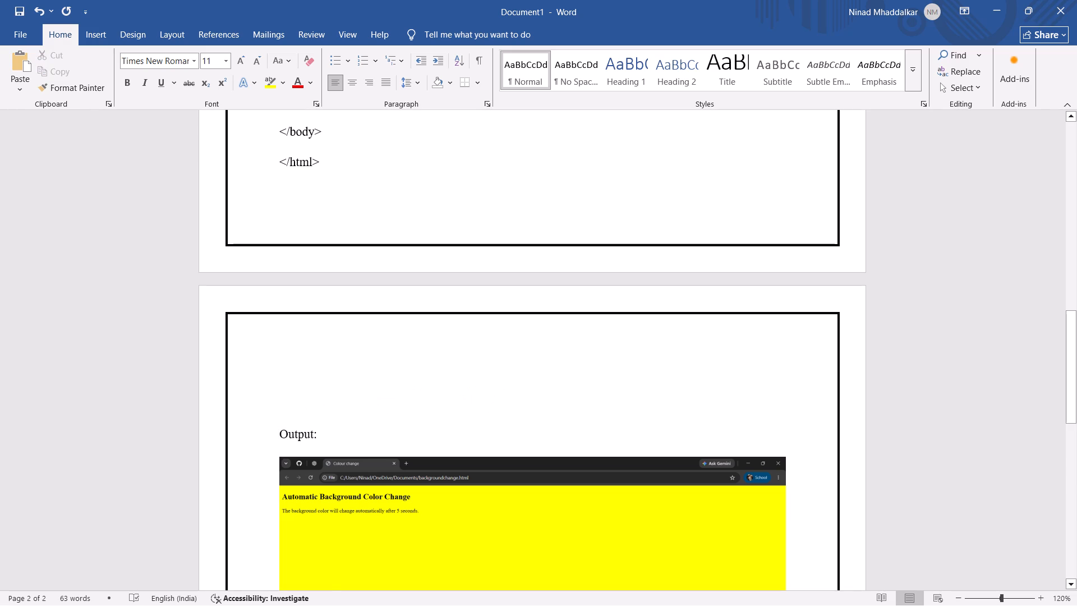
pyautogui.moveTo(338, 433); pyautogui.dragTo(291, 435)
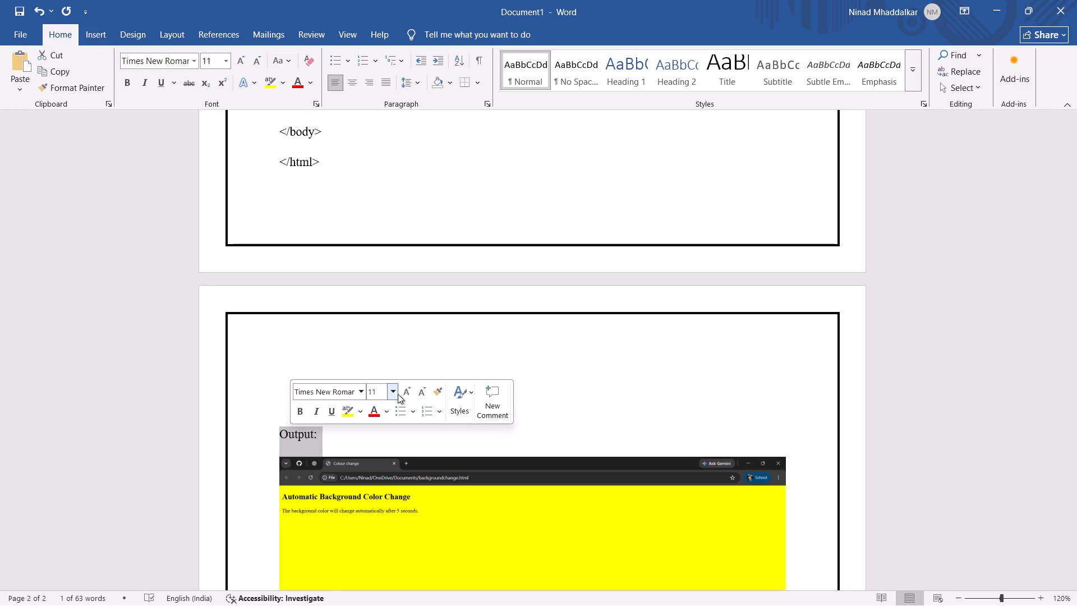
pyautogui.click(397, 389)
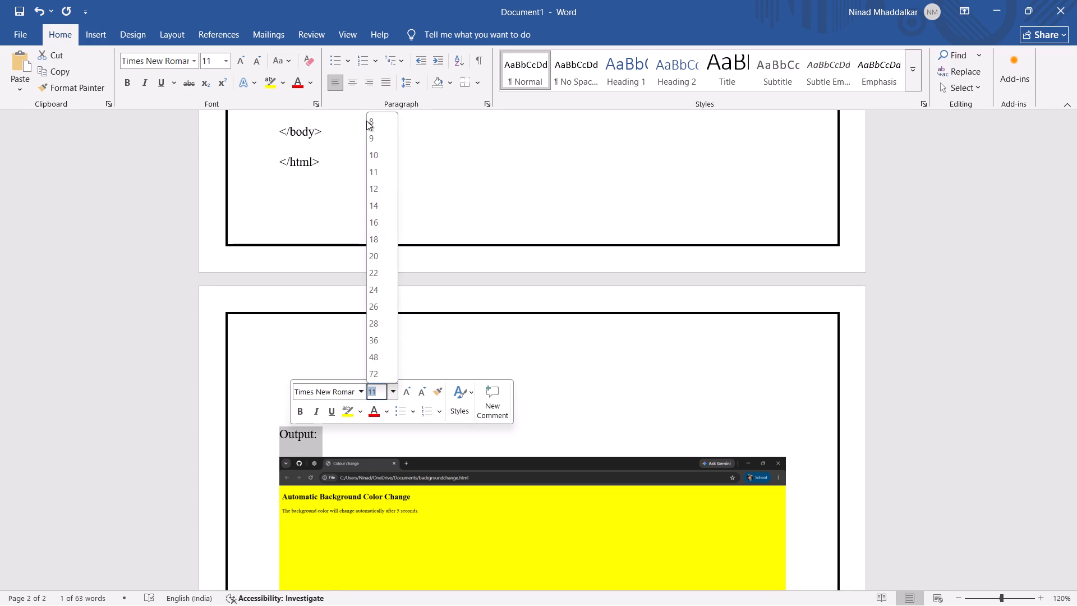
pyautogui.click(375, 221)
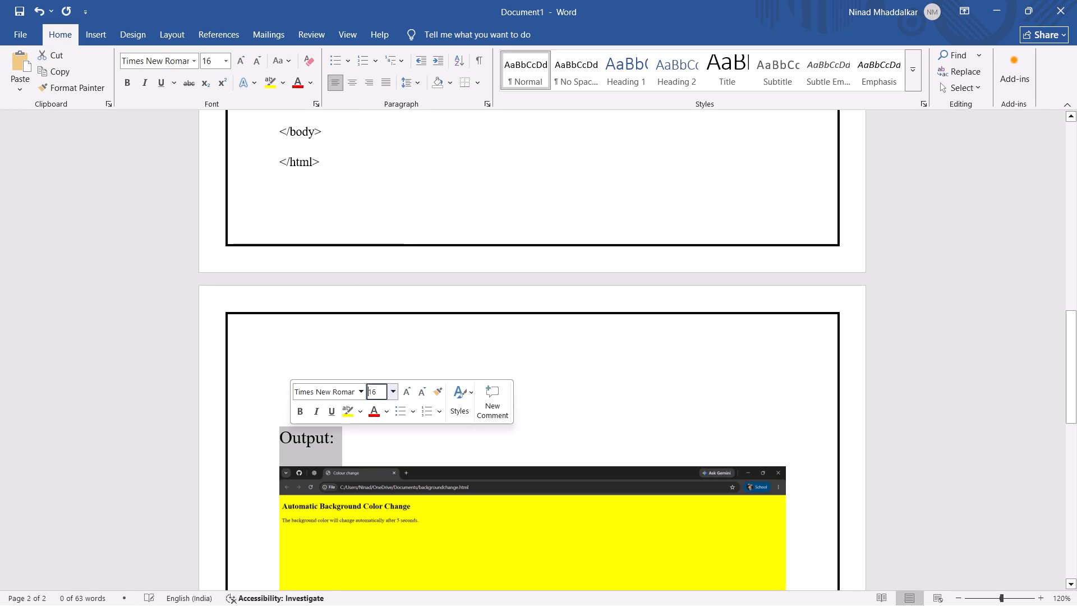
pyautogui.click(297, 418)
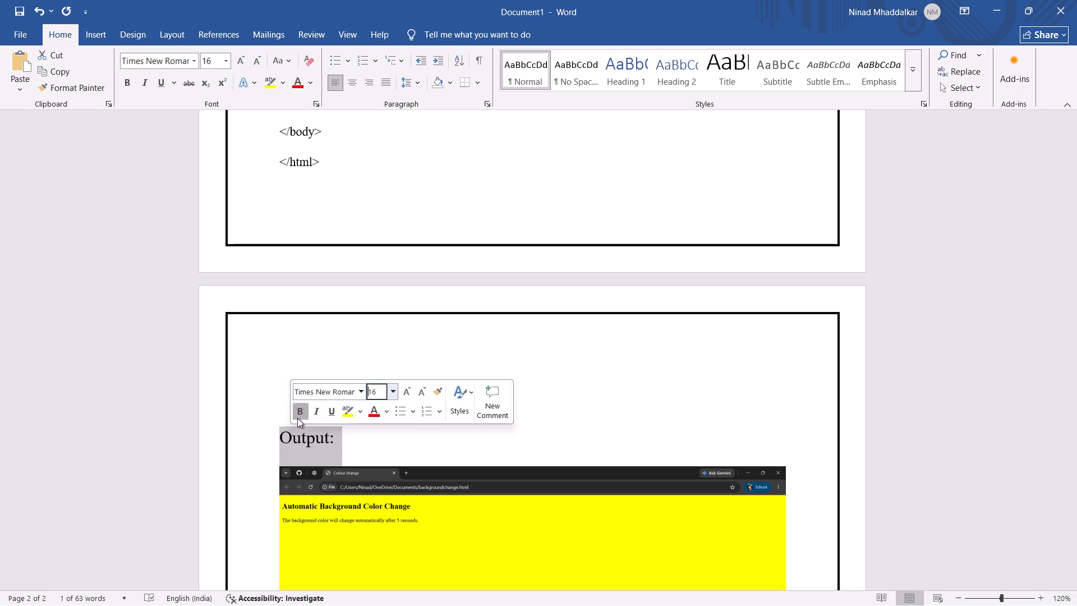
# Save the document as EXPERIMENT NO08 in the OneDrive Documents folder.
pyautogui.click(366, 351)
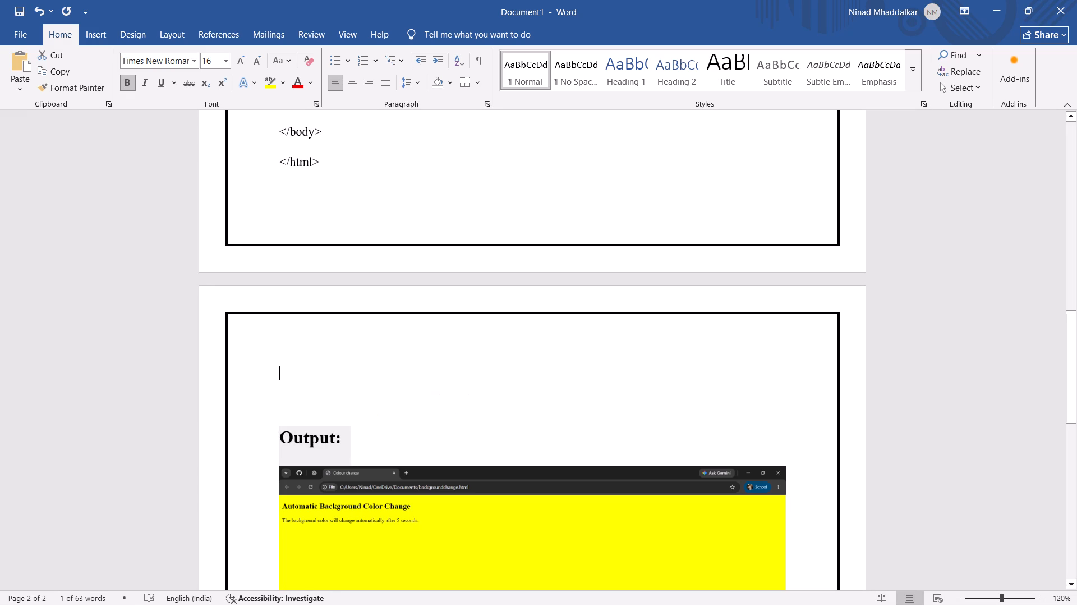
pyautogui.hscroll(1, 366, 351)
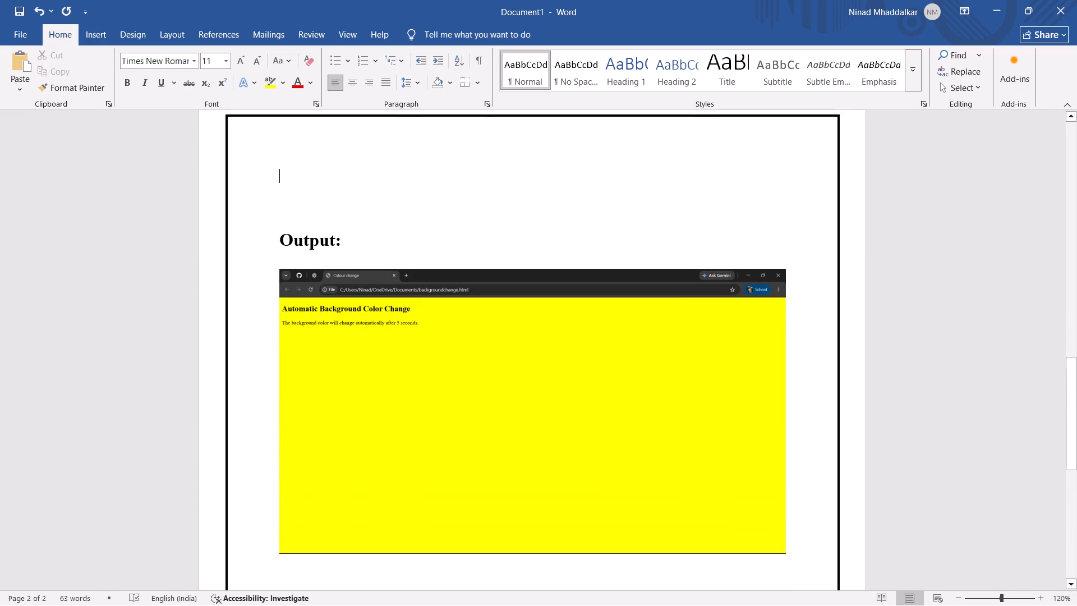
pyautogui.hscroll(1, 366, 351)
pyautogui.scroll(3, 366, 351)
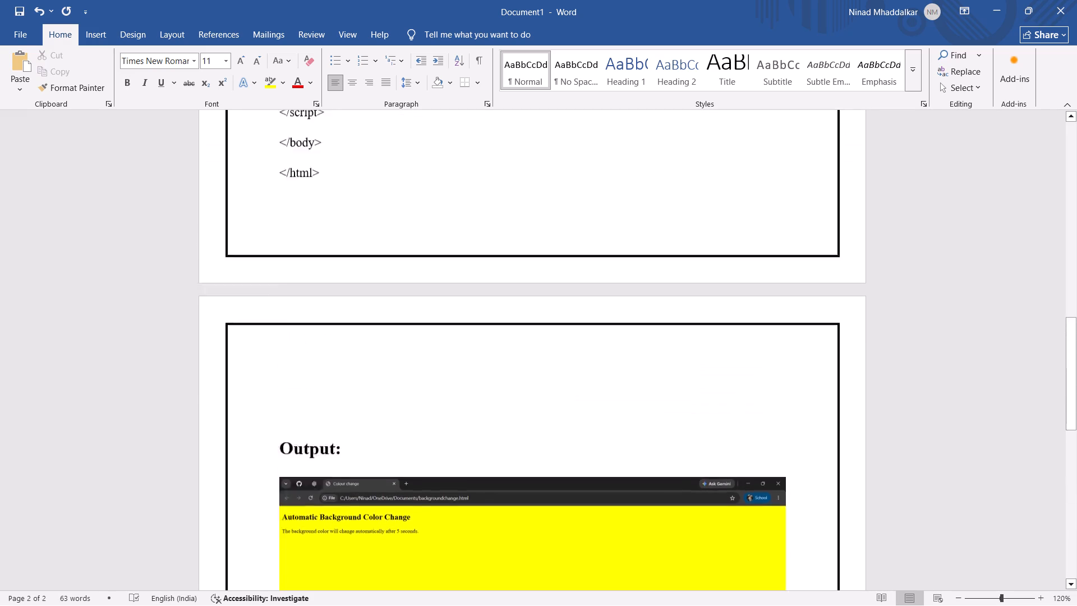
pyautogui.scroll(16, 366, 351)
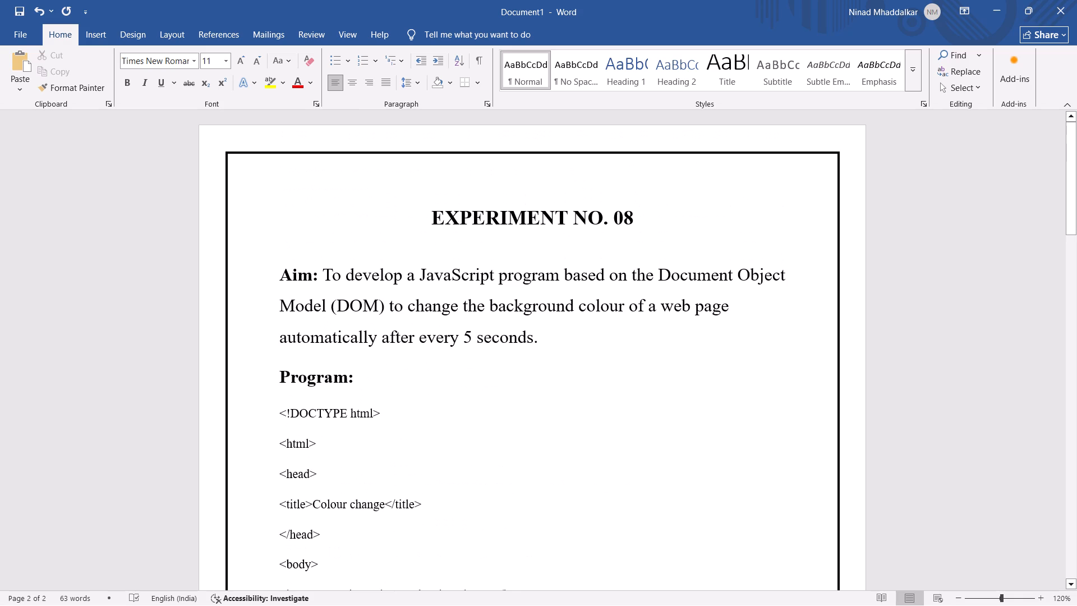
pyautogui.hotkey('ctrl', 's')
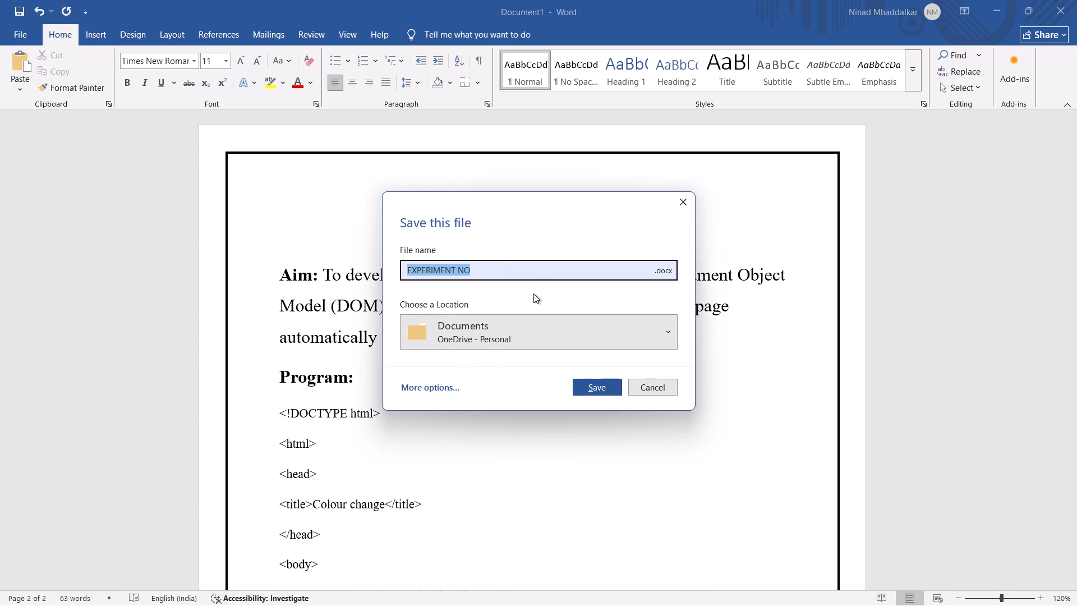
pyautogui.click(470, 273)
pyautogui.write('08')
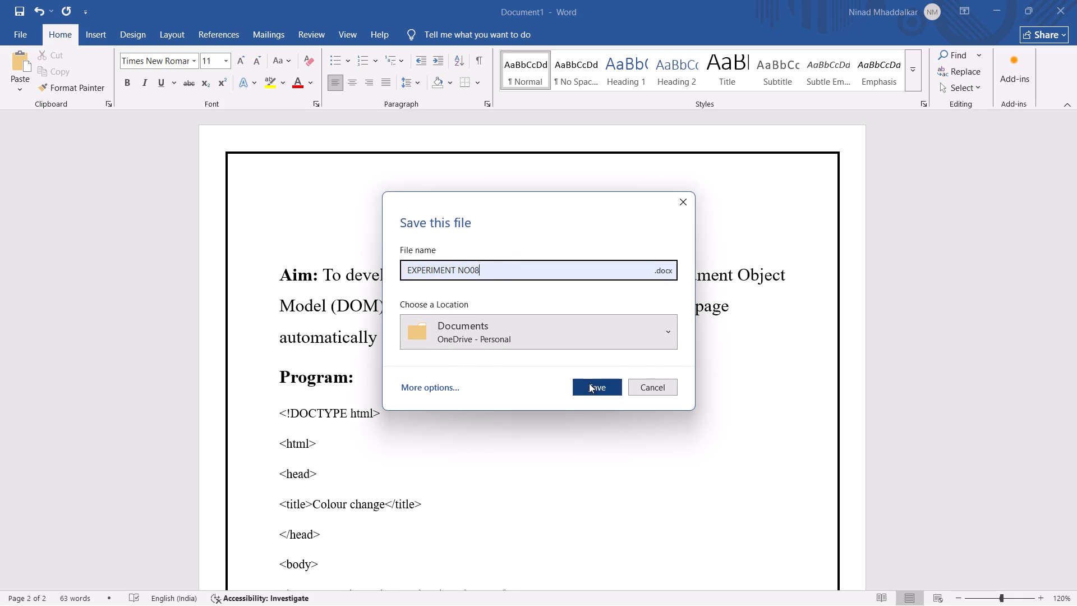
pyautogui.click(666, 334)
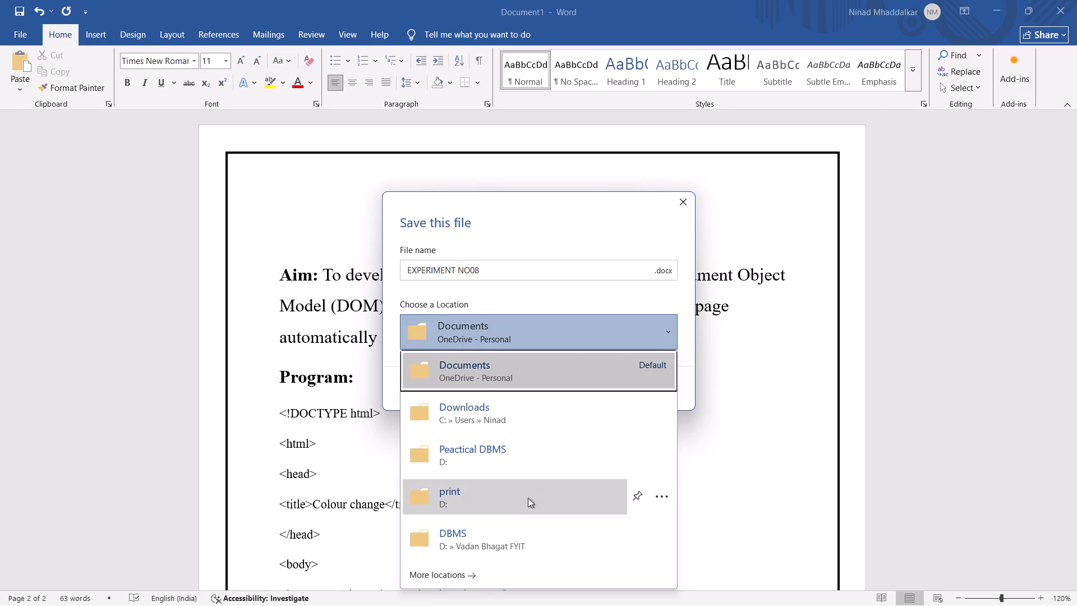
pyautogui.click(572, 334)
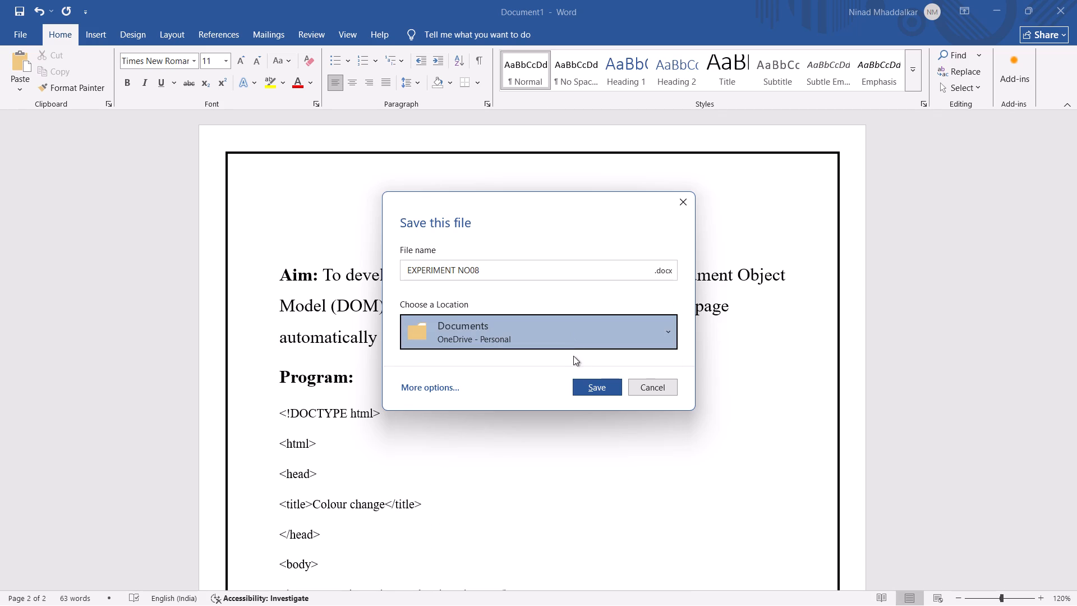
pyautogui.click(597, 391)
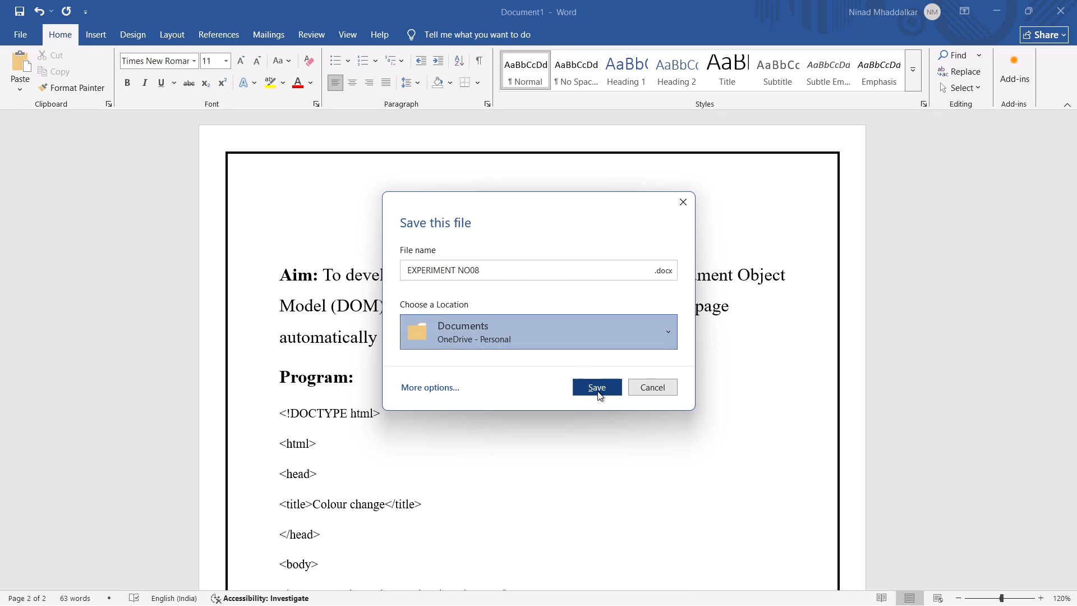
# Review the saved write-up from the experiment heading through the program code to the output screenshot.
pyautogui.scroll(-4, 597, 391)
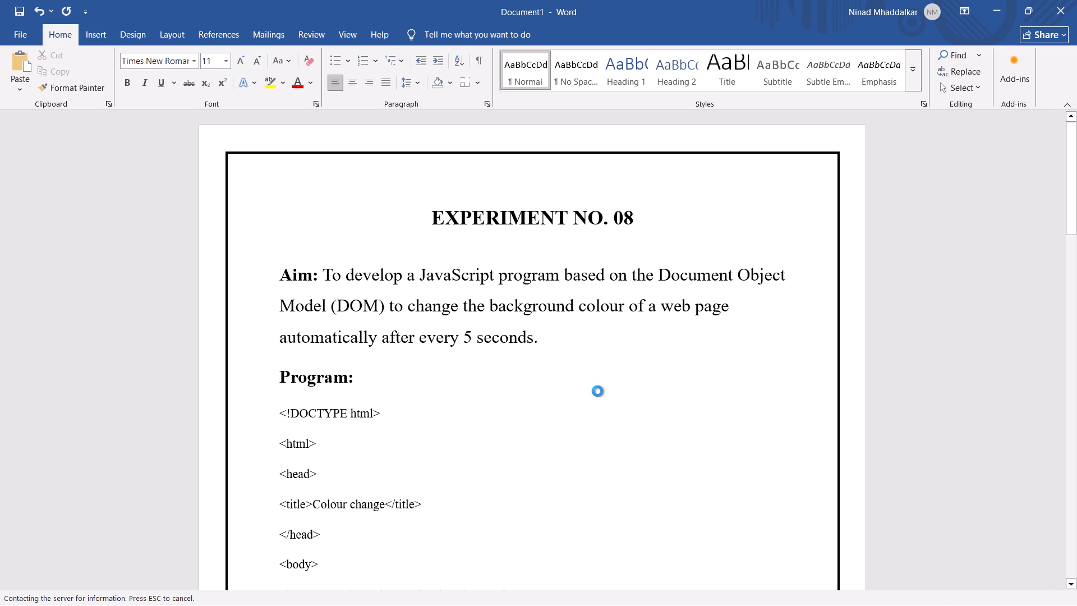
pyautogui.scroll(-5, 597, 391)
pyautogui.scroll(4, 597, 391)
pyautogui.scroll(-4, 597, 391)
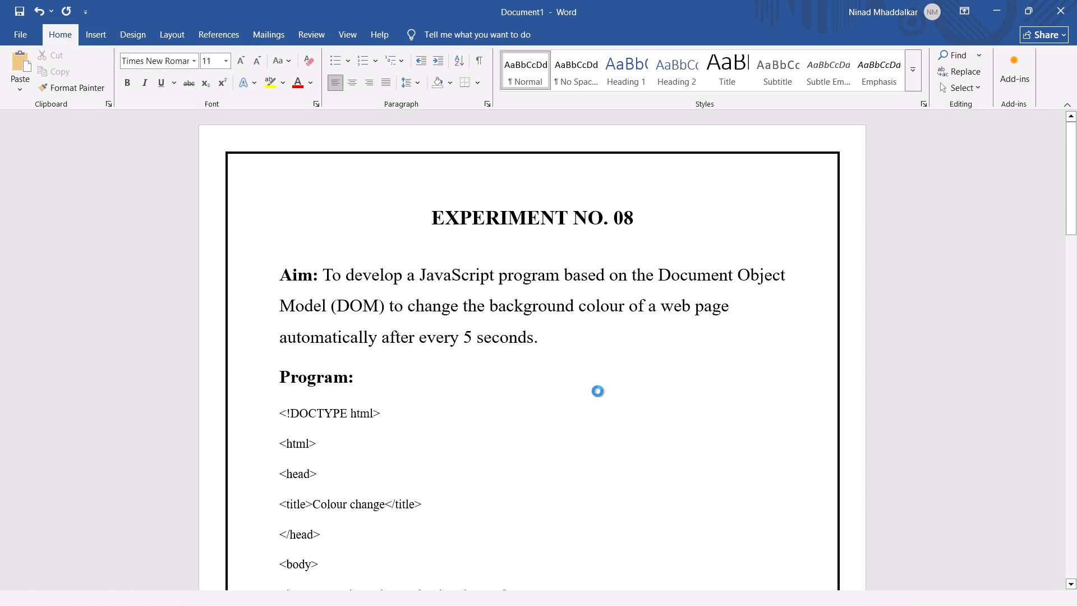
pyautogui.keyDown('ctrl'); pyautogui.scroll(2, 597, 391); pyautogui.keyUp('ctrl')
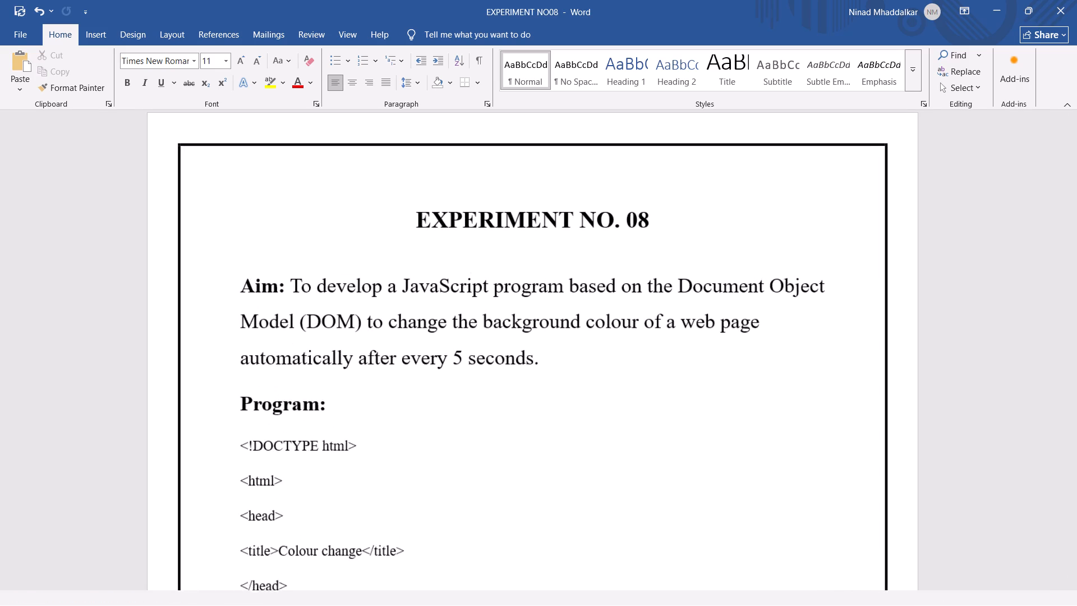
pyautogui.scroll(-6, 597, 391)
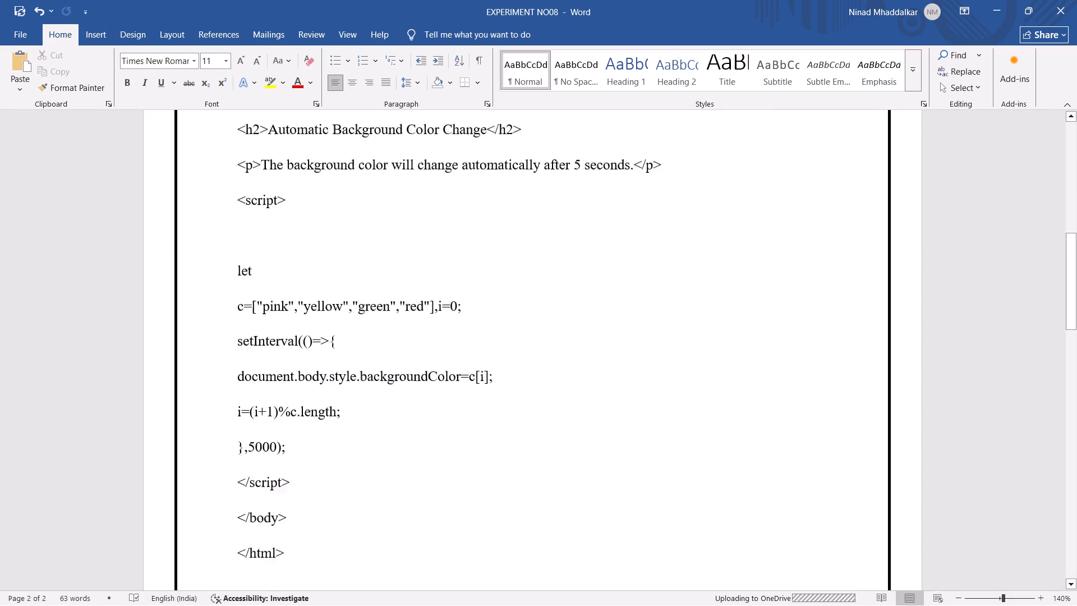
pyautogui.scroll(-3, 684, 148)
pyautogui.scroll(2, 684, 148)
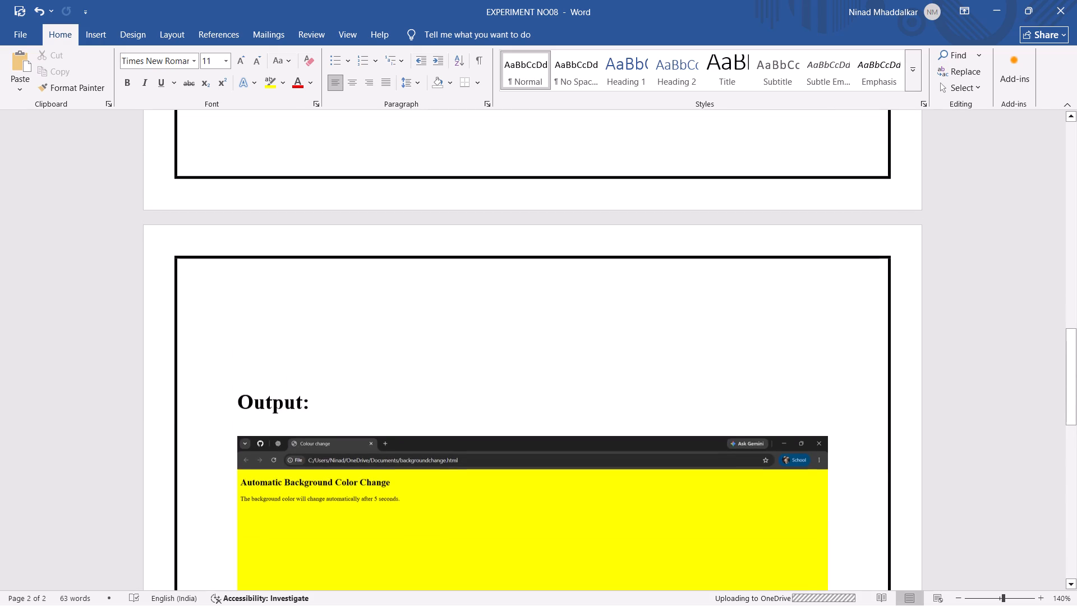
pyautogui.scroll(11, 684, 148)
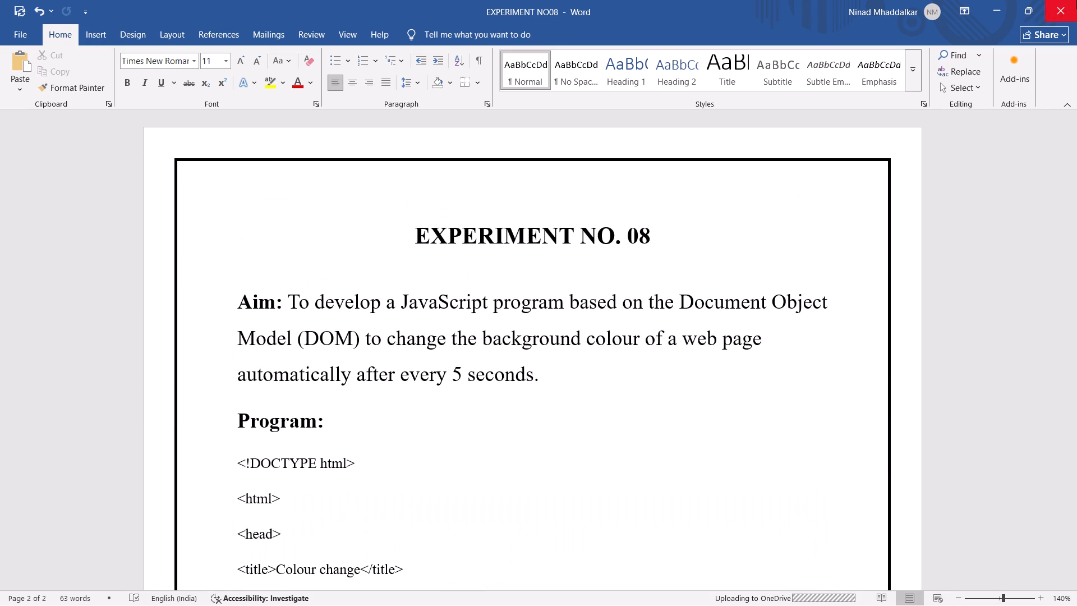
# Minimize the Word document and the browser window to get to File Explorer.
pyautogui.click(1009, 0)
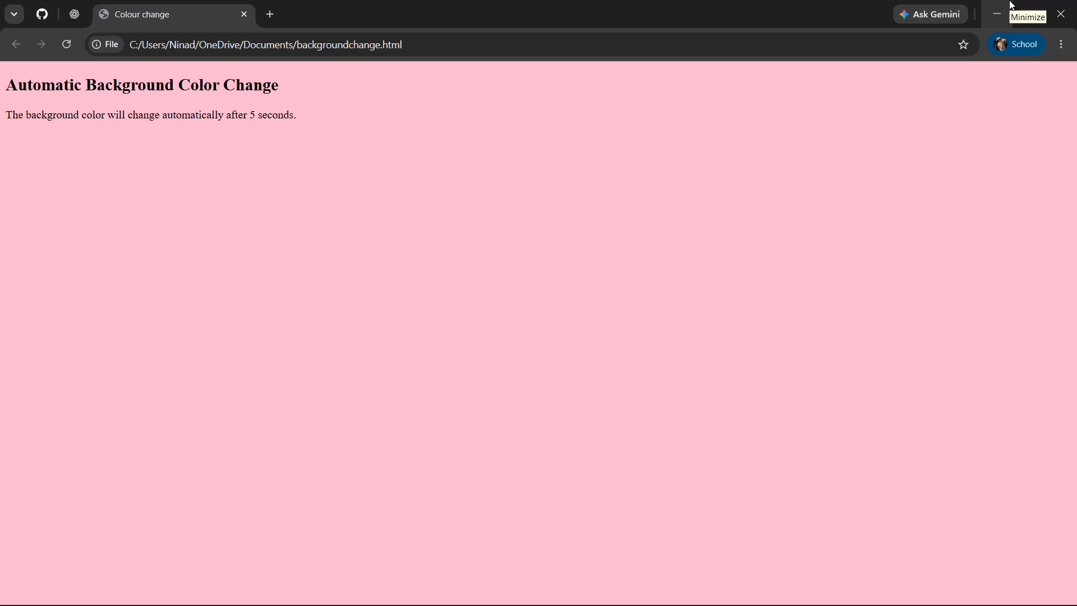
pyautogui.click(1003, 0)
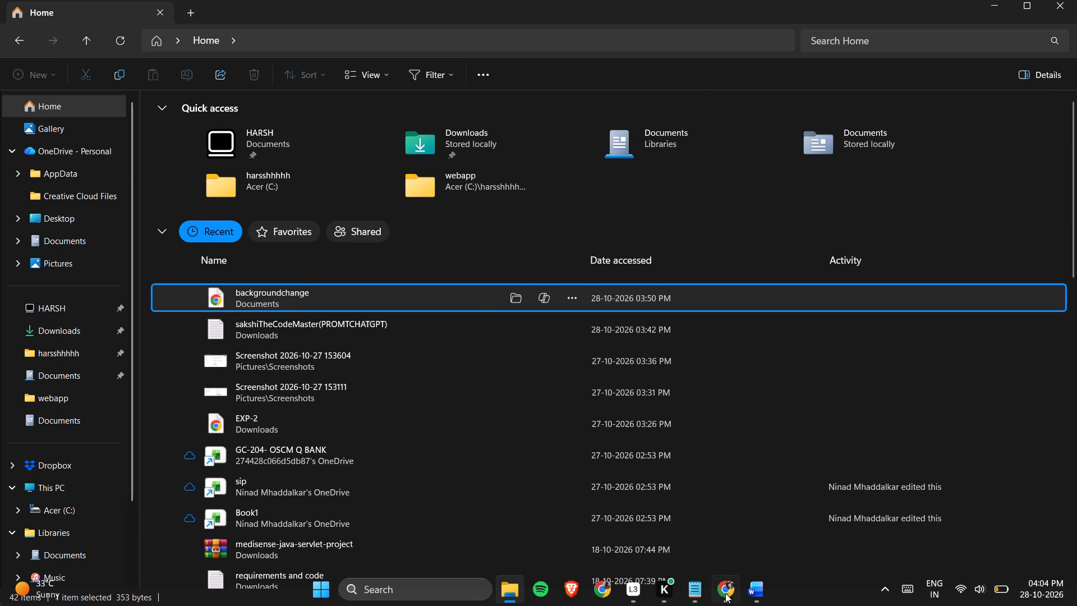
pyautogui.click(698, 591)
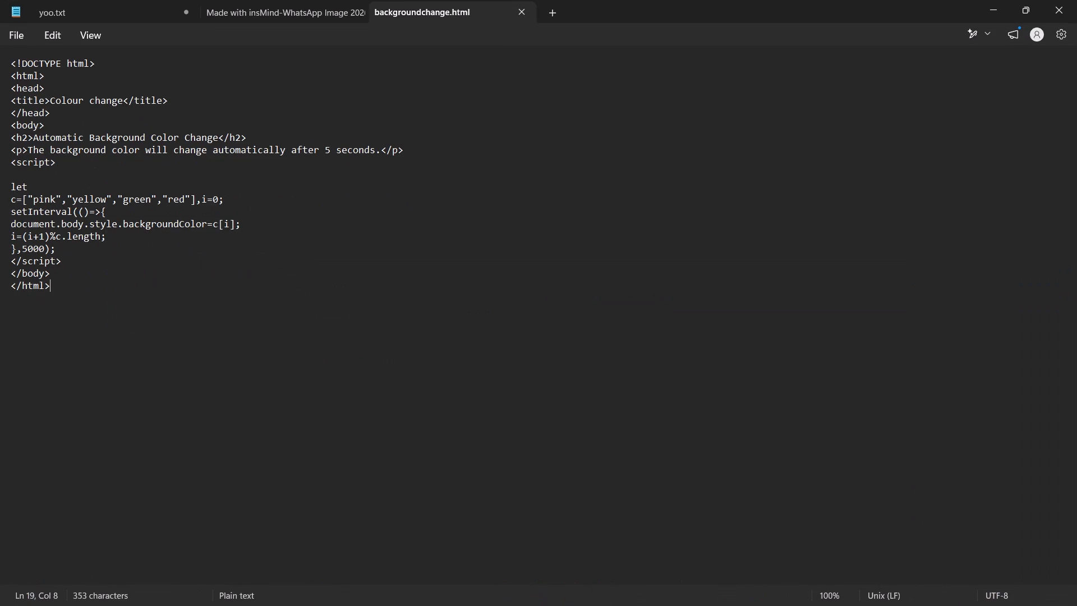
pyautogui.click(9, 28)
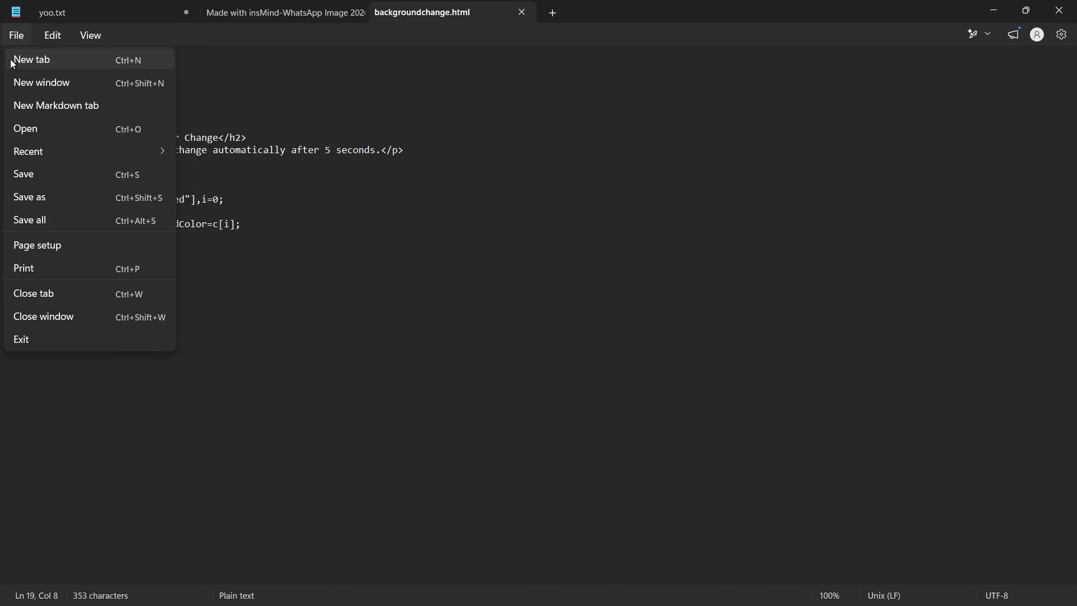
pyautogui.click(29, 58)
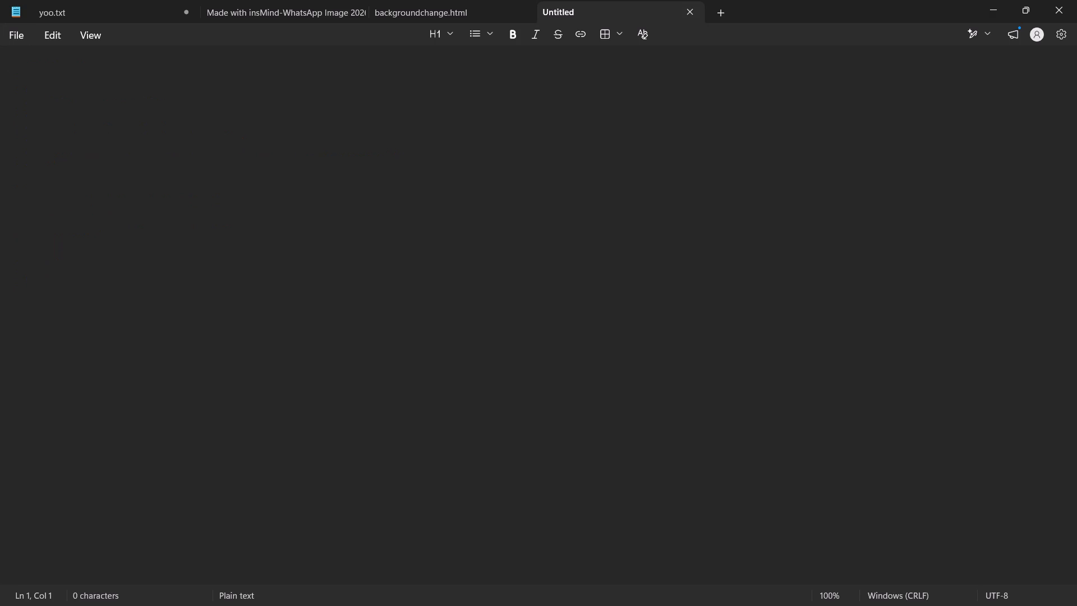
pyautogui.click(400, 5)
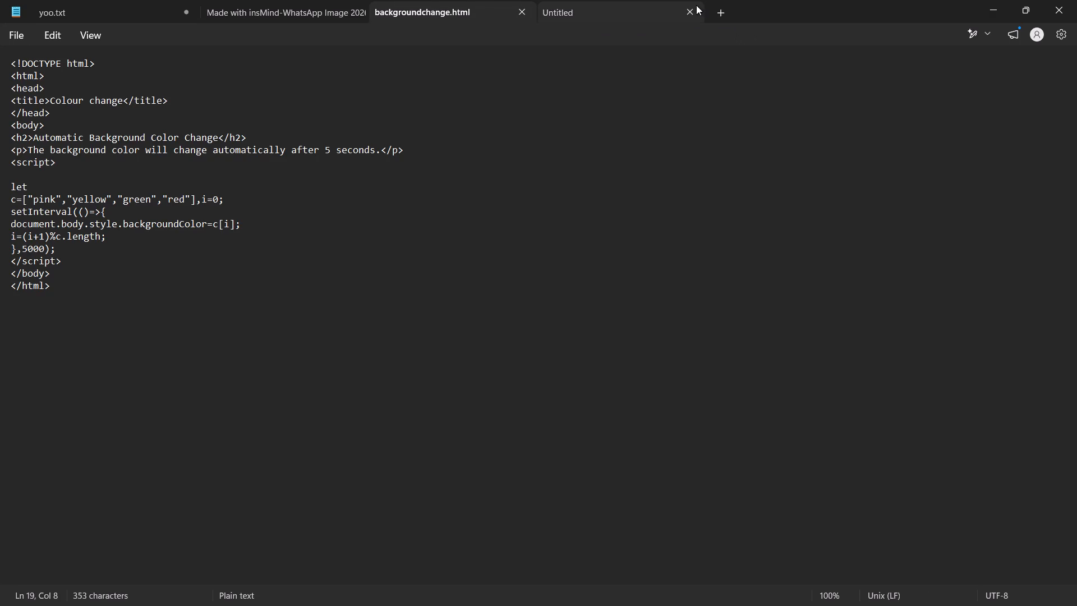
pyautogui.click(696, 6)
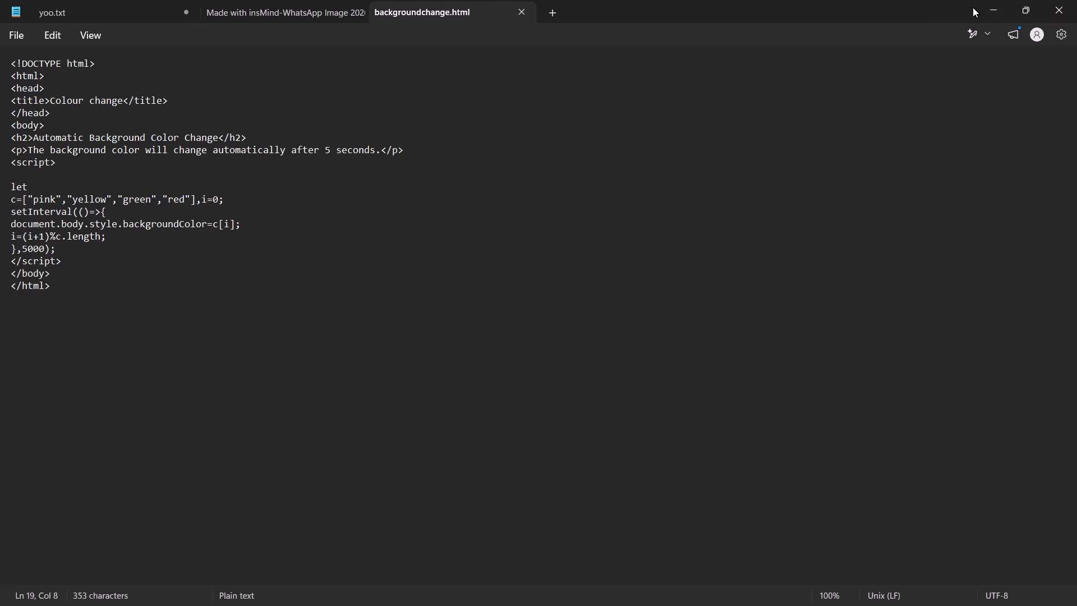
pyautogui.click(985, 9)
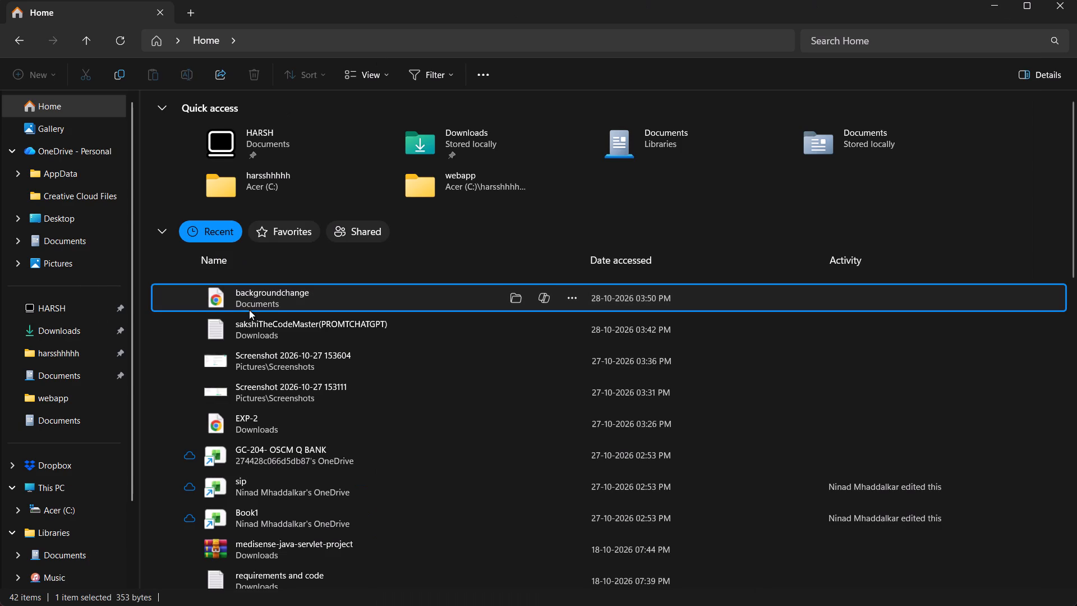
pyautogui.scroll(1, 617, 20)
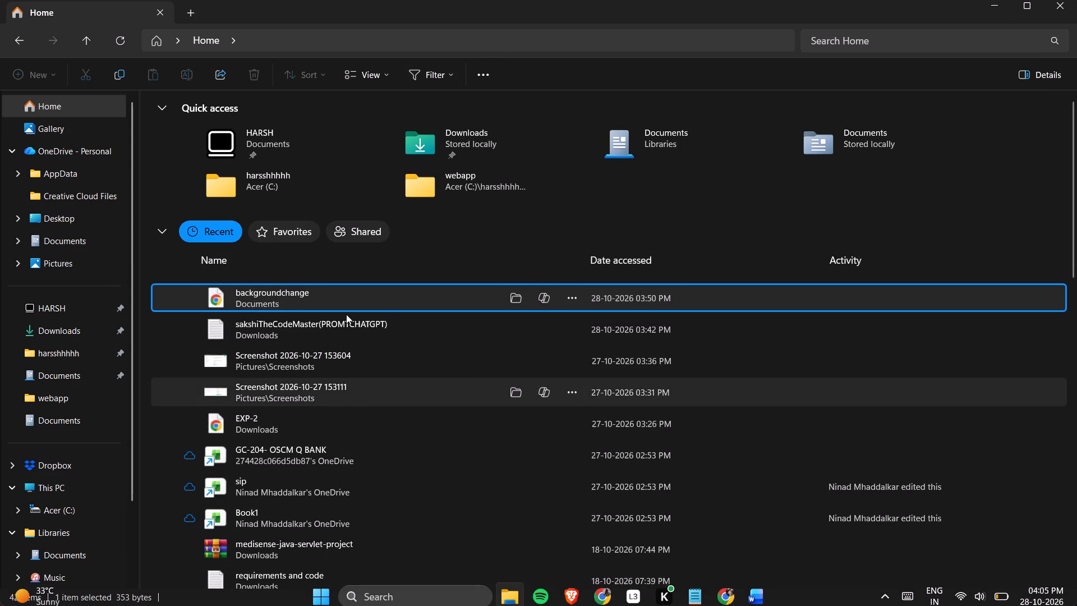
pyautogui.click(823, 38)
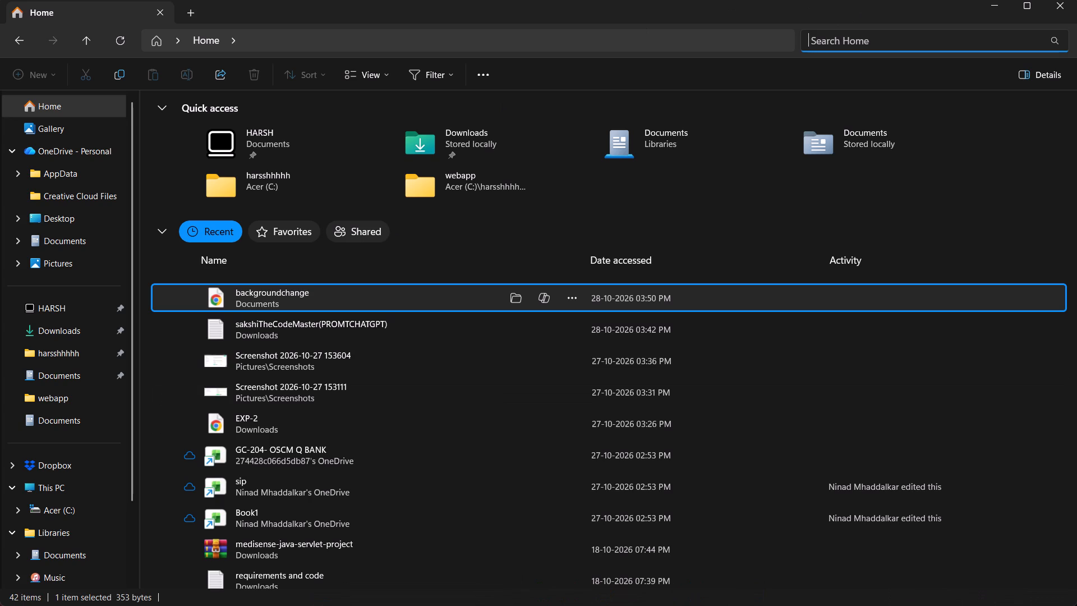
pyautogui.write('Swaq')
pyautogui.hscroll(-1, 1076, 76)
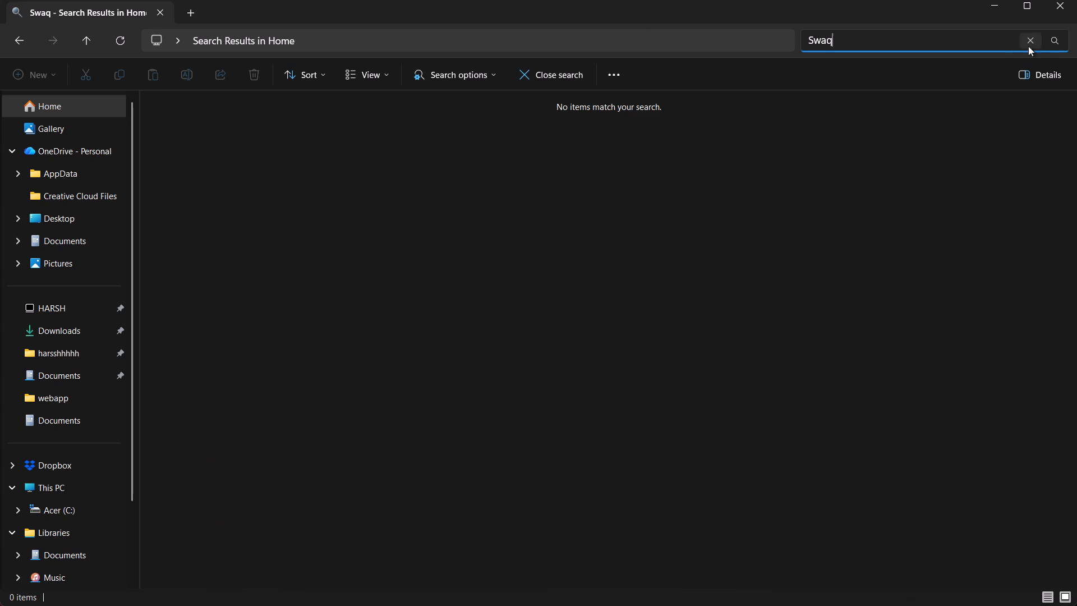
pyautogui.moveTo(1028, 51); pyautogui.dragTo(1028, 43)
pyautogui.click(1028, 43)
# Search File Explorer's Home for "experiment" and open the EXPERIMENT NO08 document with Word just once.
pyautogui.write('experiment')
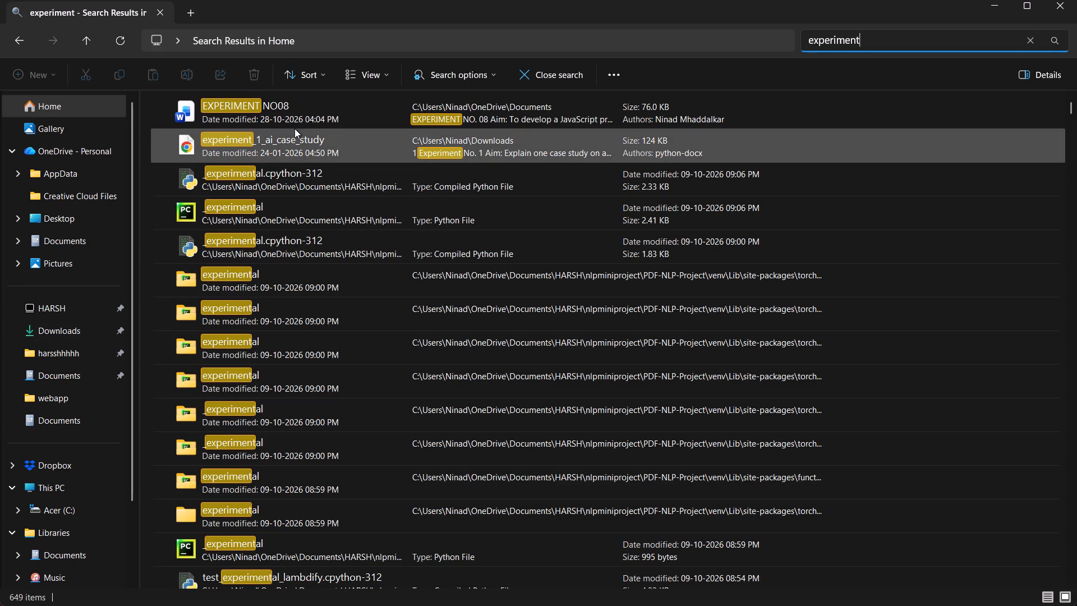
pyautogui.doubleClick(307, 104)
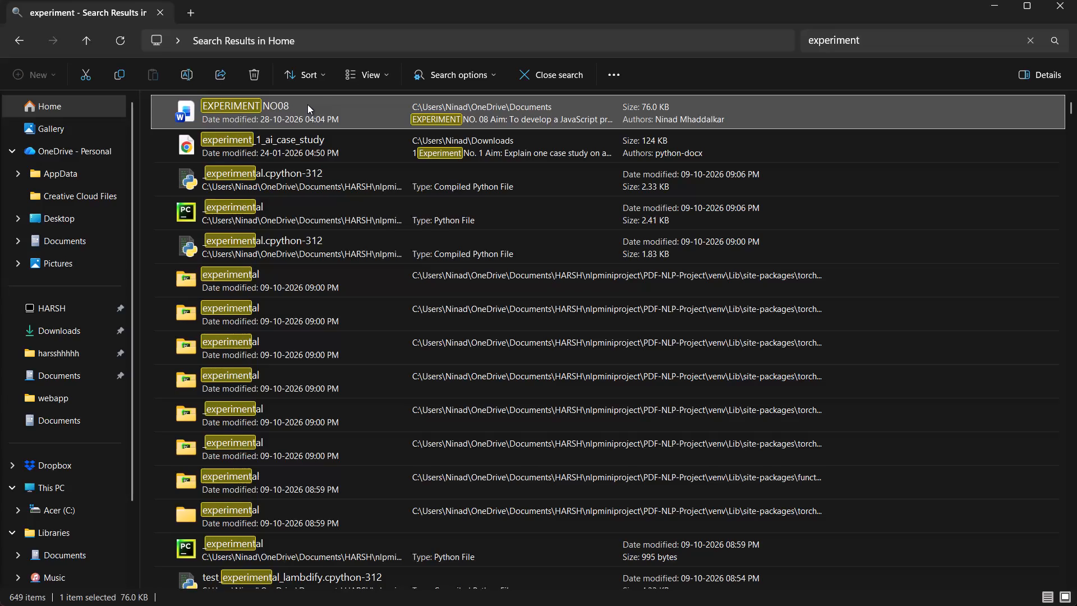
pyautogui.click(307, 104)
pyautogui.click(307, 104)
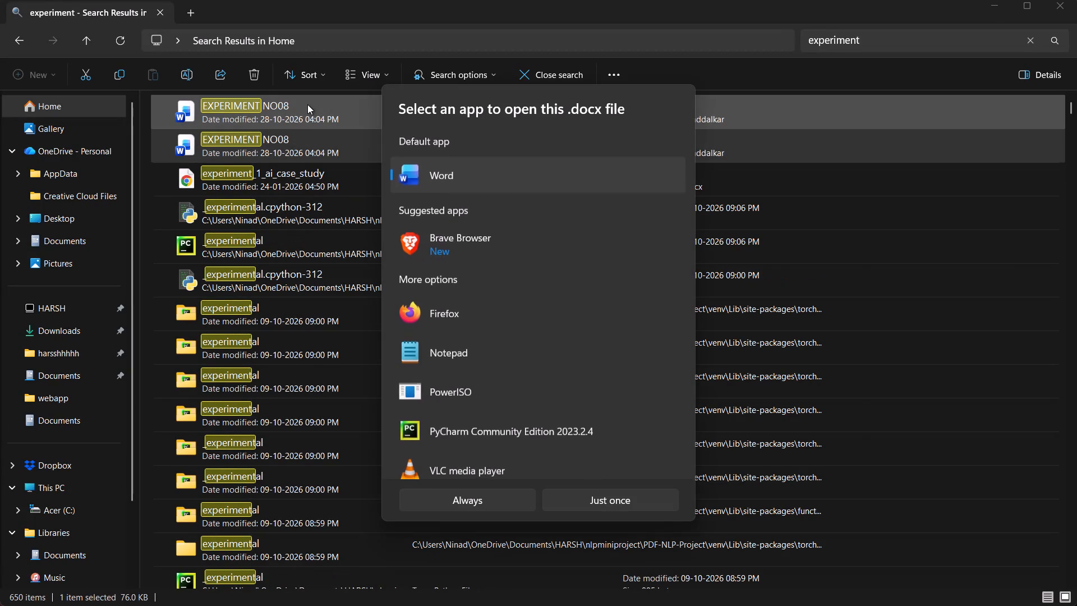
pyautogui.doubleClick(339, 96)
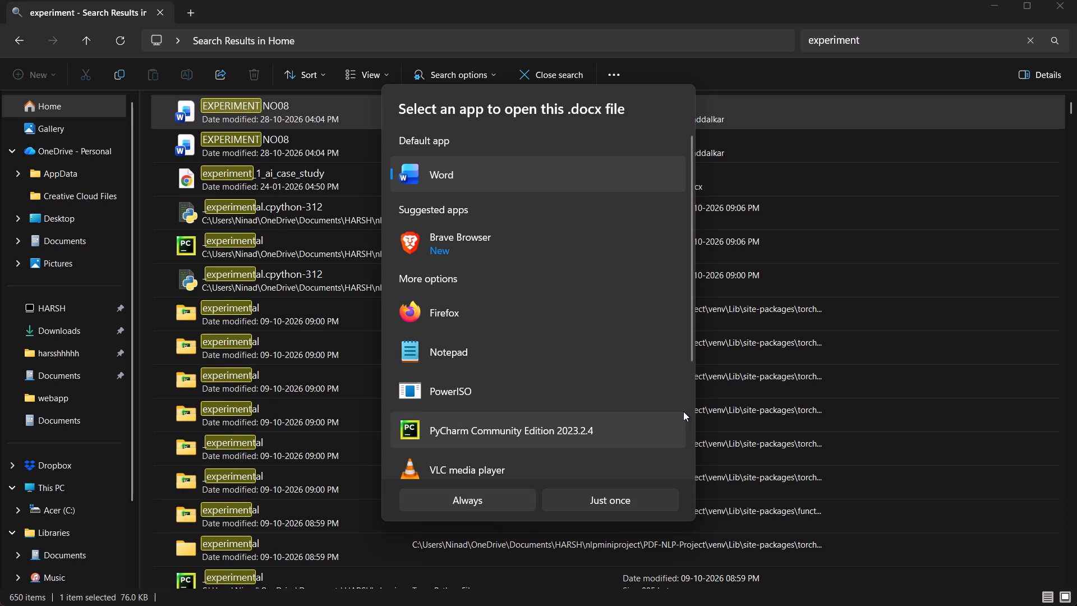
pyautogui.click(652, 501)
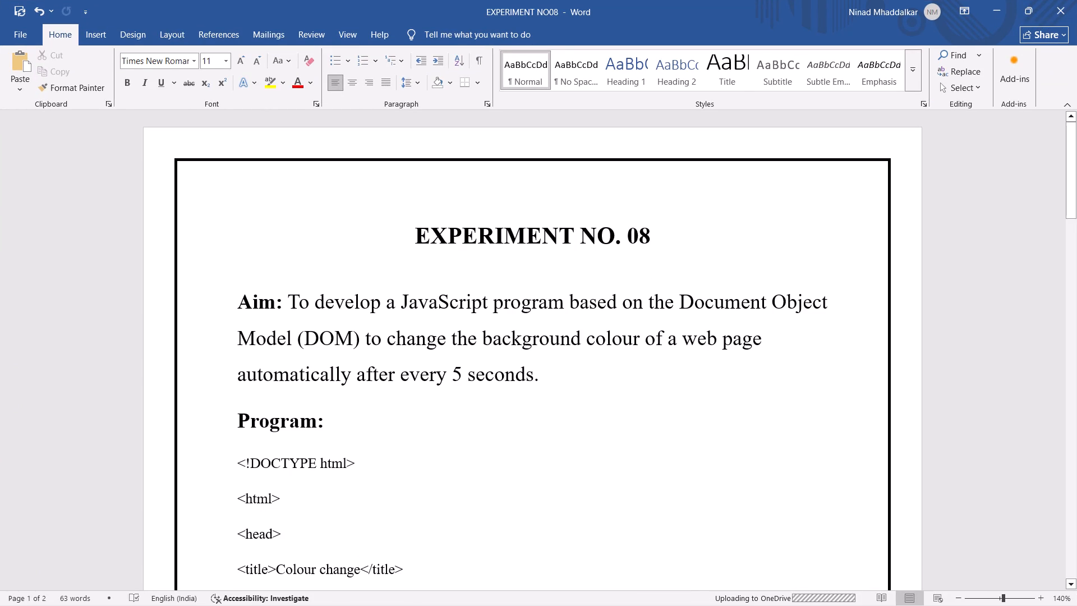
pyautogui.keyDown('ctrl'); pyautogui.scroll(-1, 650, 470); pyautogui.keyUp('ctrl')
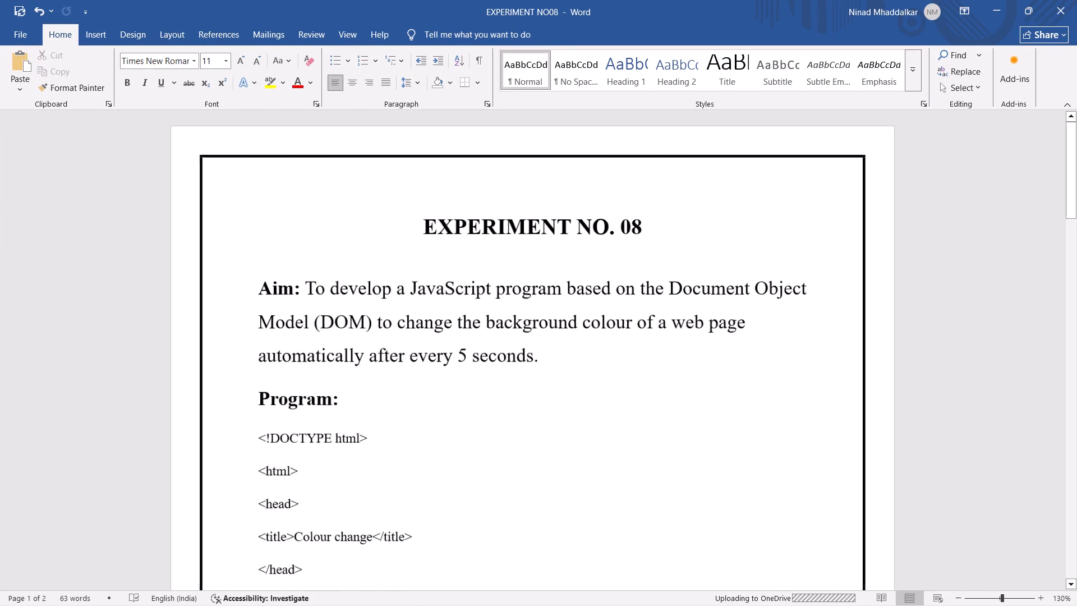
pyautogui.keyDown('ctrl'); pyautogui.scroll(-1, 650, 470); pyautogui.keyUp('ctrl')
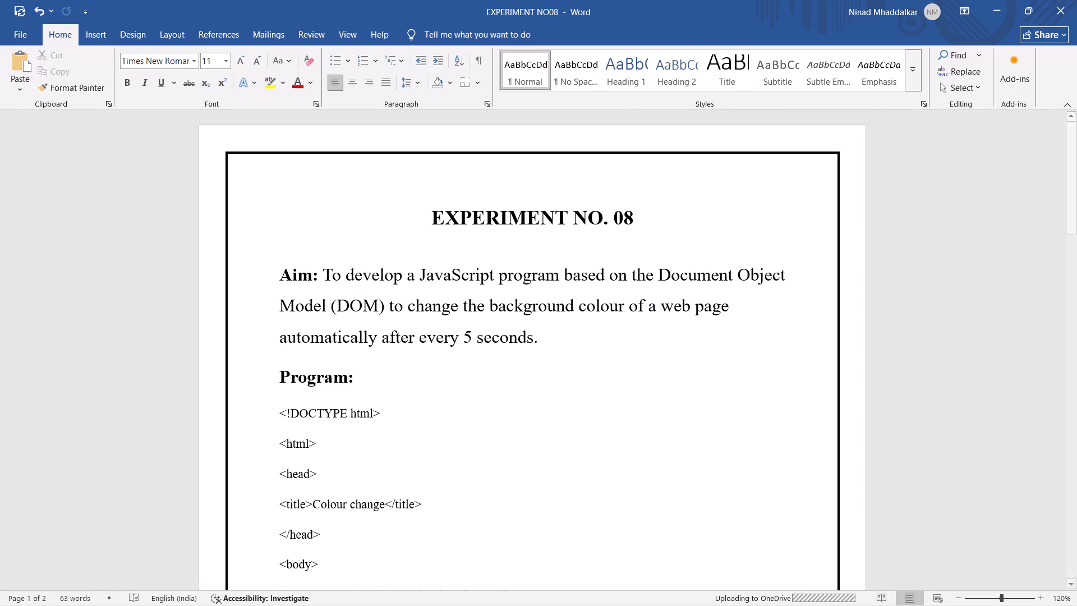
# Minimize the Word document to return to the "experiment" search results in File Explorer.
pyautogui.doubleClick(1076, 277)
pyautogui.moveTo(1076, 277); pyautogui.dragTo(1006, 8)
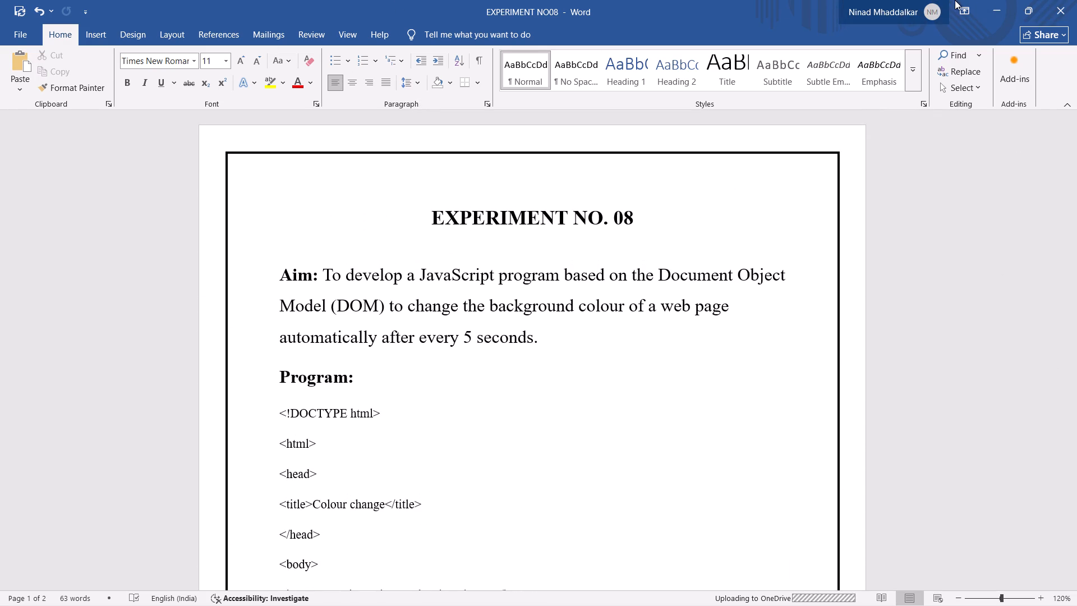
pyautogui.click(992, 0)
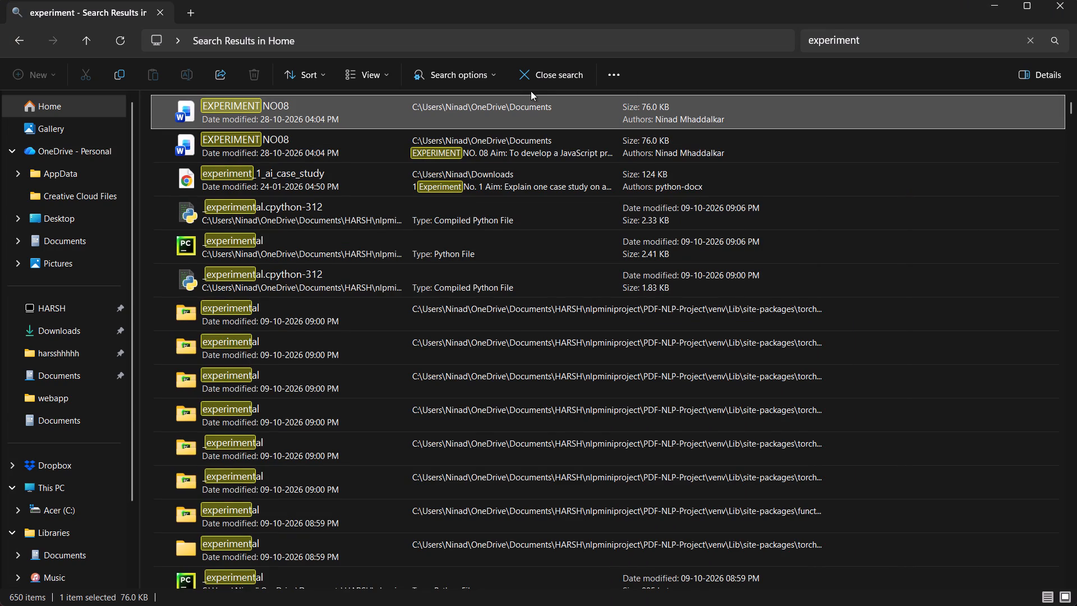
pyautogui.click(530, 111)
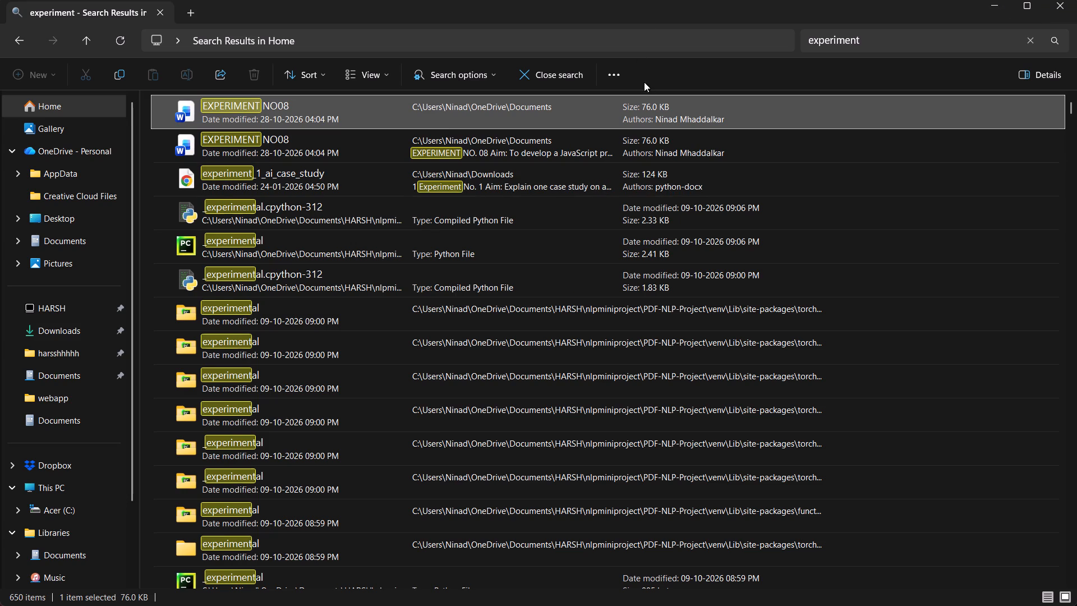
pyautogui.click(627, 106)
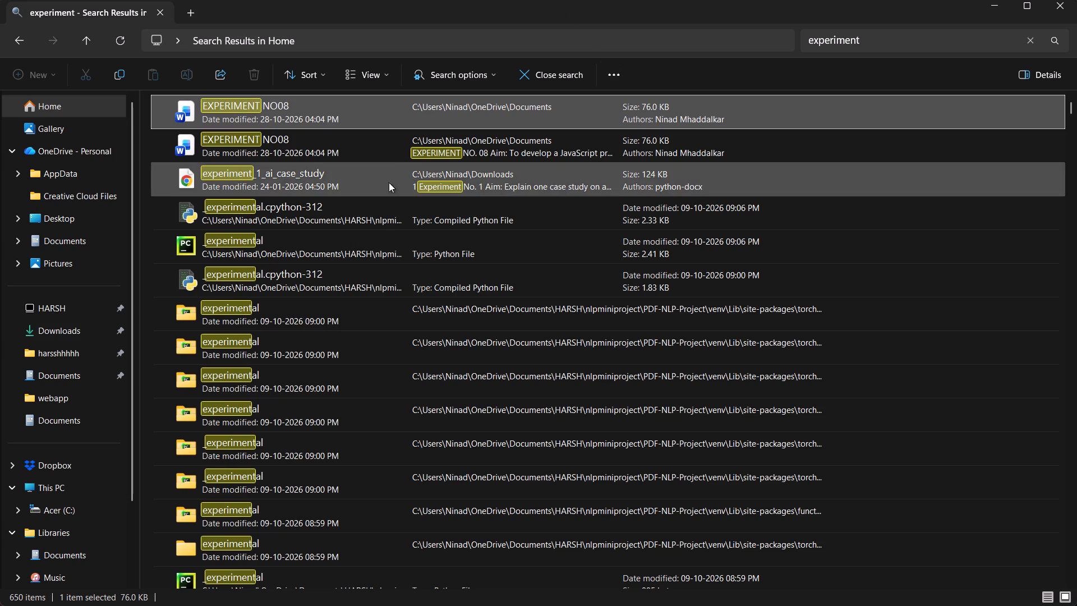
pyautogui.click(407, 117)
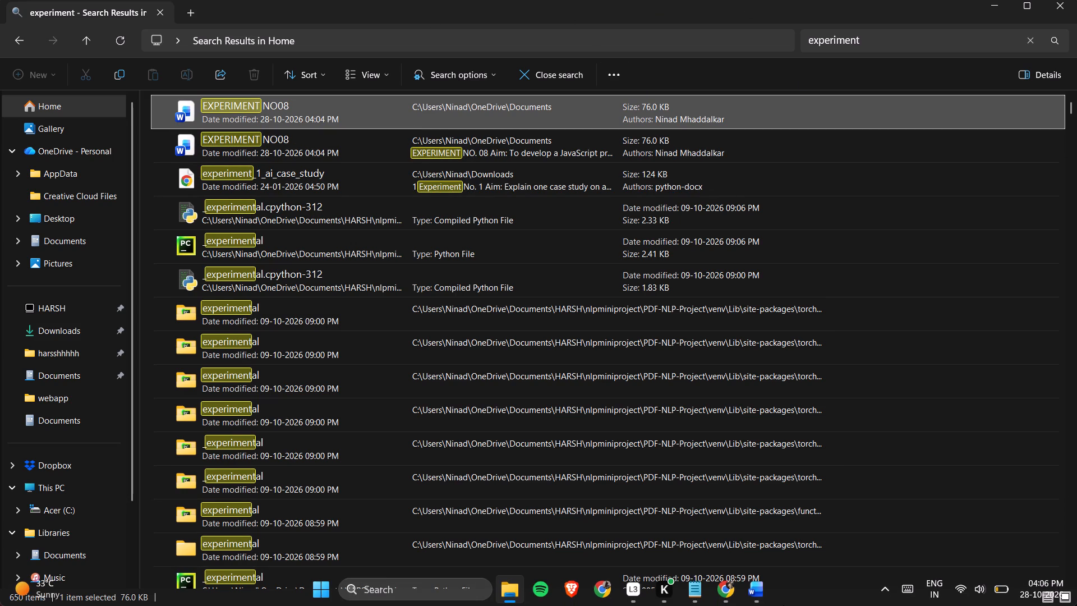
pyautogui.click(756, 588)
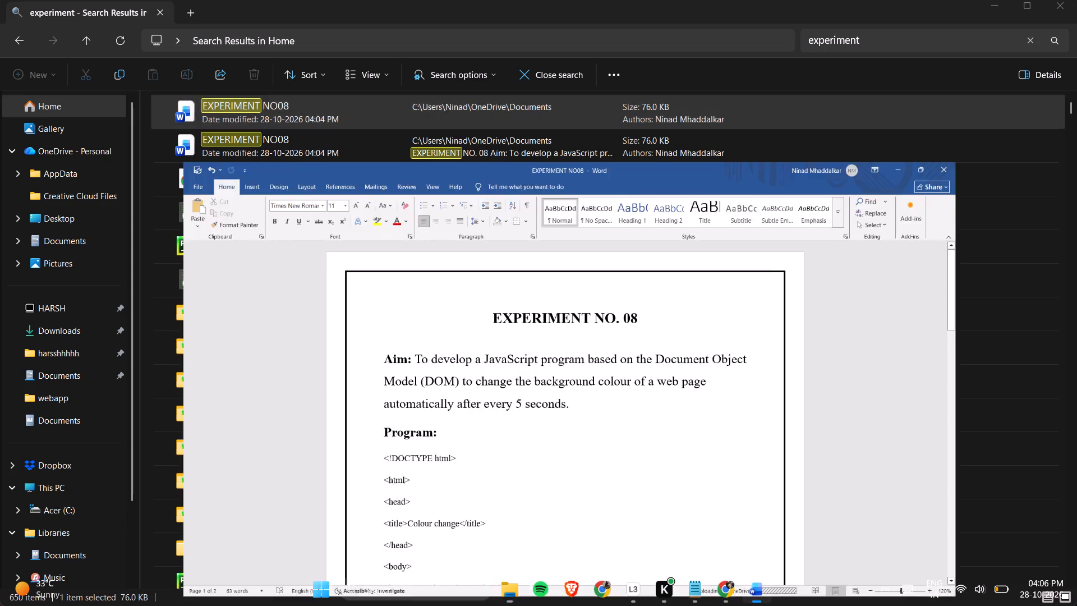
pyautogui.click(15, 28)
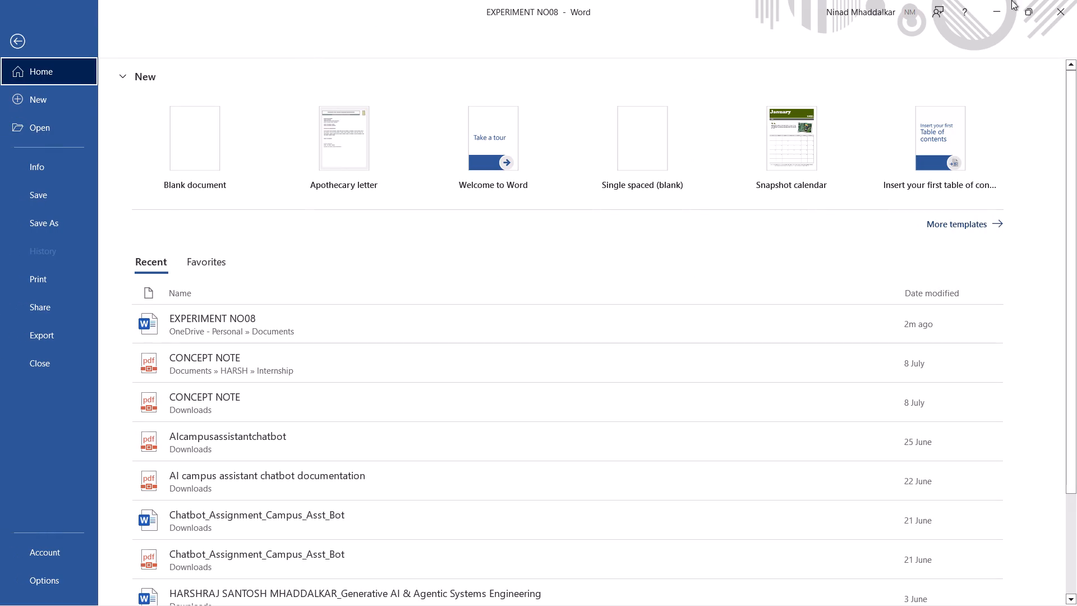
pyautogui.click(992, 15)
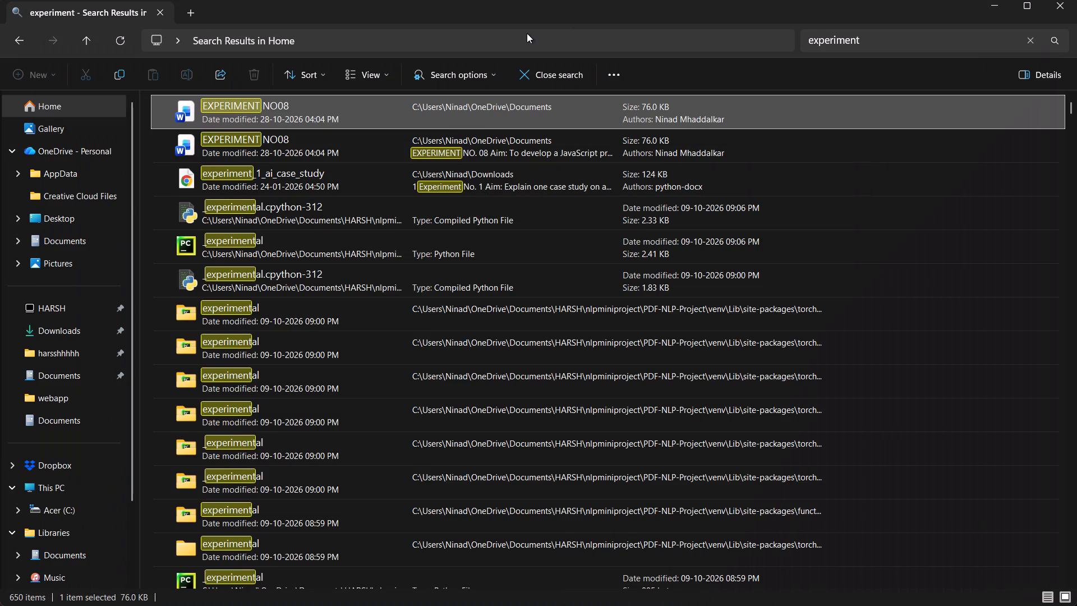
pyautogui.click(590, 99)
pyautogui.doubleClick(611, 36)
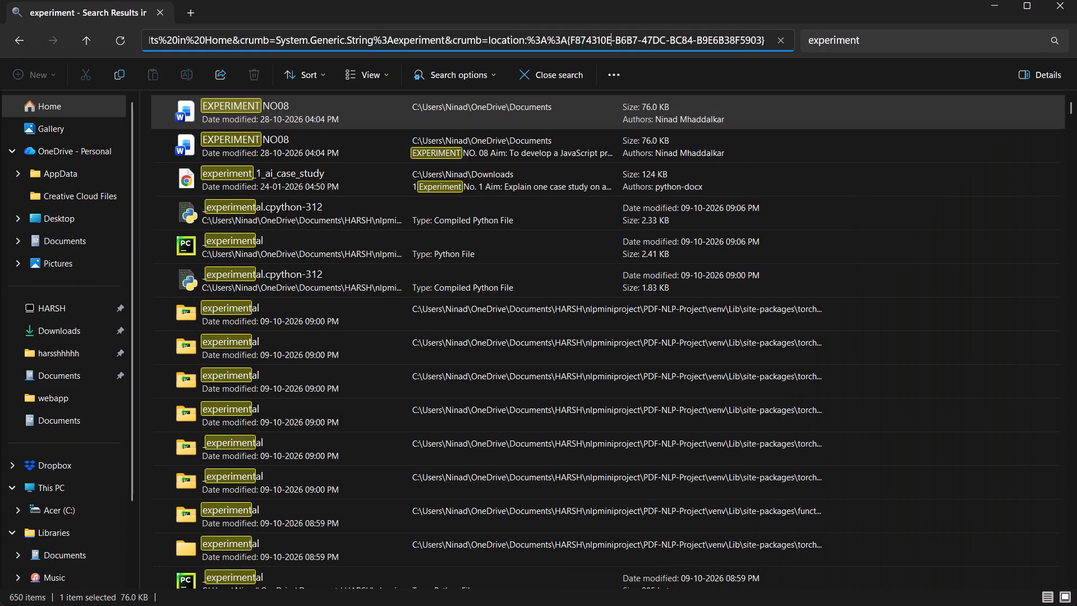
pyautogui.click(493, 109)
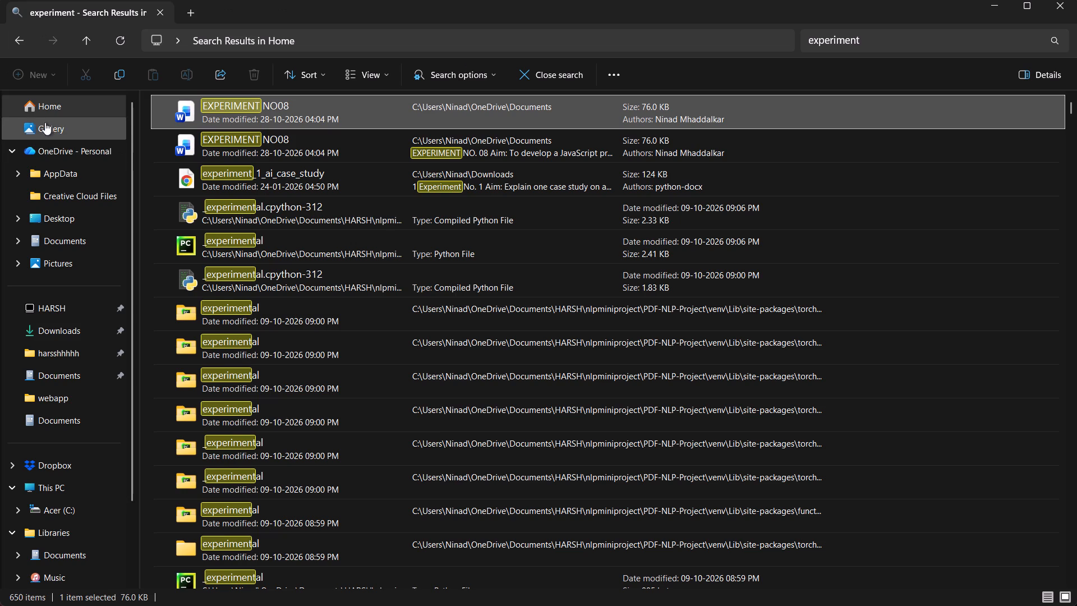
# Go to File Explorer's Home and open the recent EXPERIMENT NO08 document with Word.
pyautogui.tripleClick(52, 106)
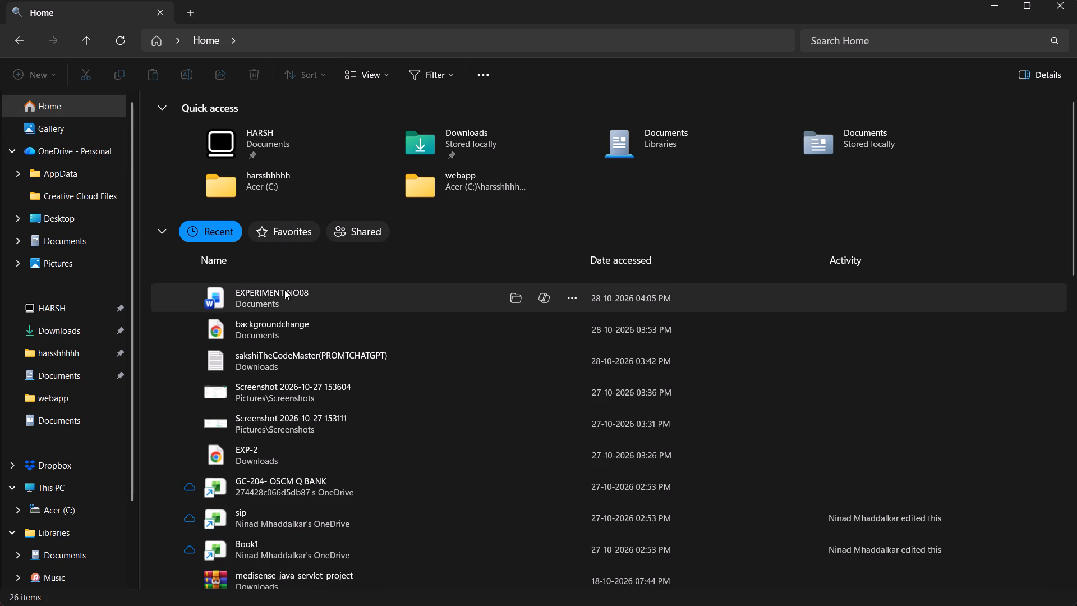
pyautogui.click(572, 297)
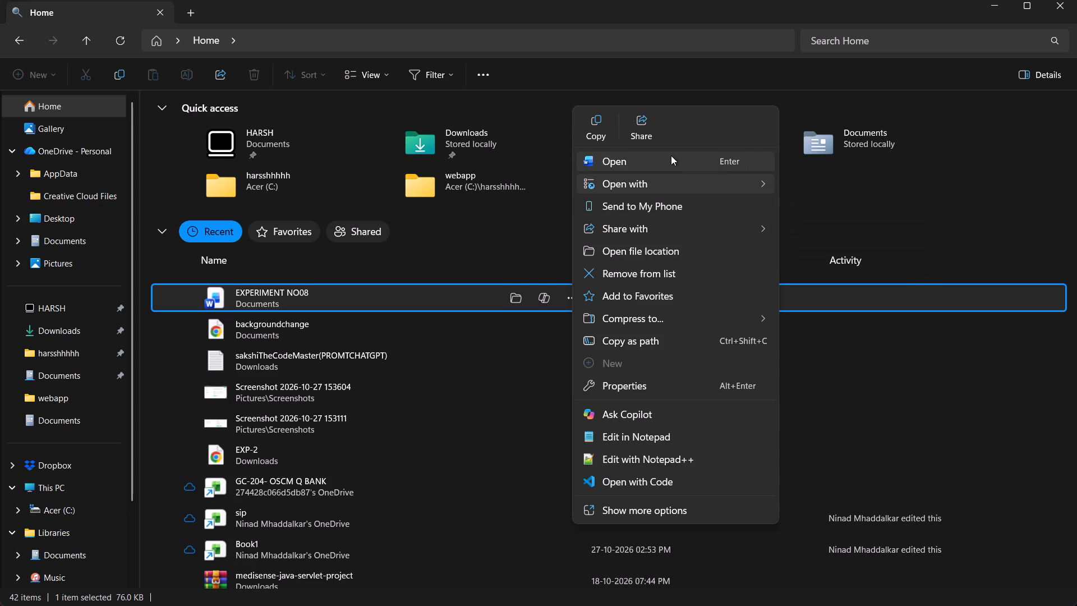
pyautogui.click(760, 178)
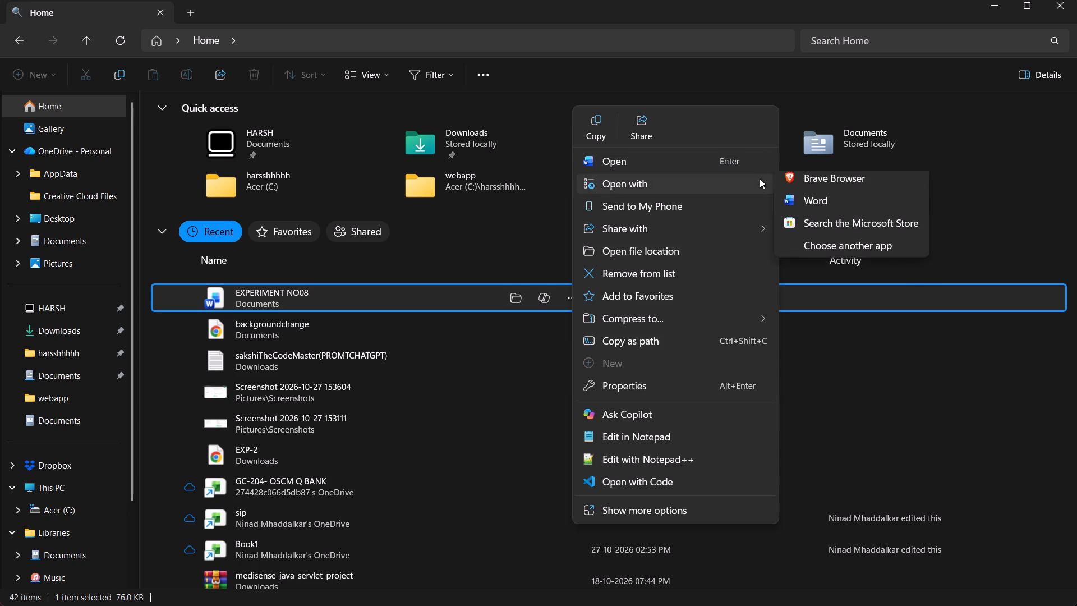
pyautogui.click(828, 208)
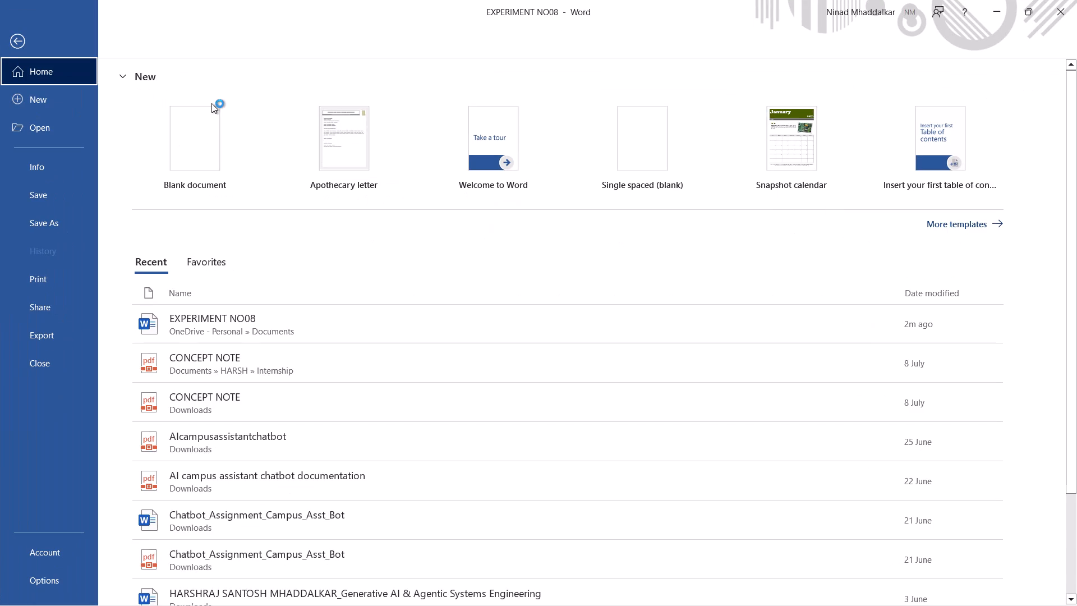
# Save a copy of the document as experiment8sakshi in the Documents library, keeping the Word Document type.
pyautogui.click(10, 40)
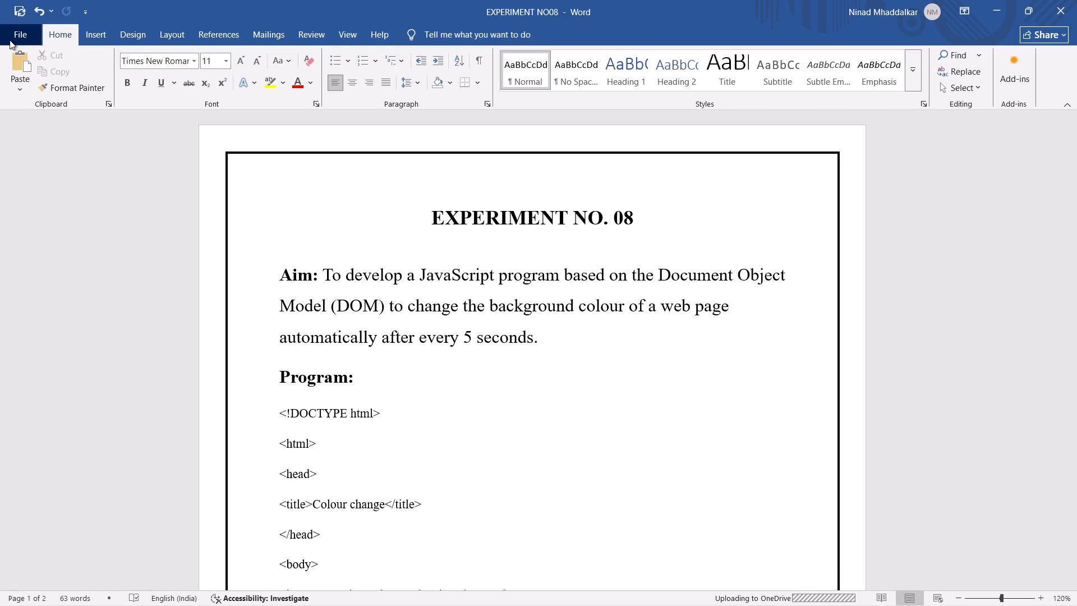
pyautogui.click(24, 34)
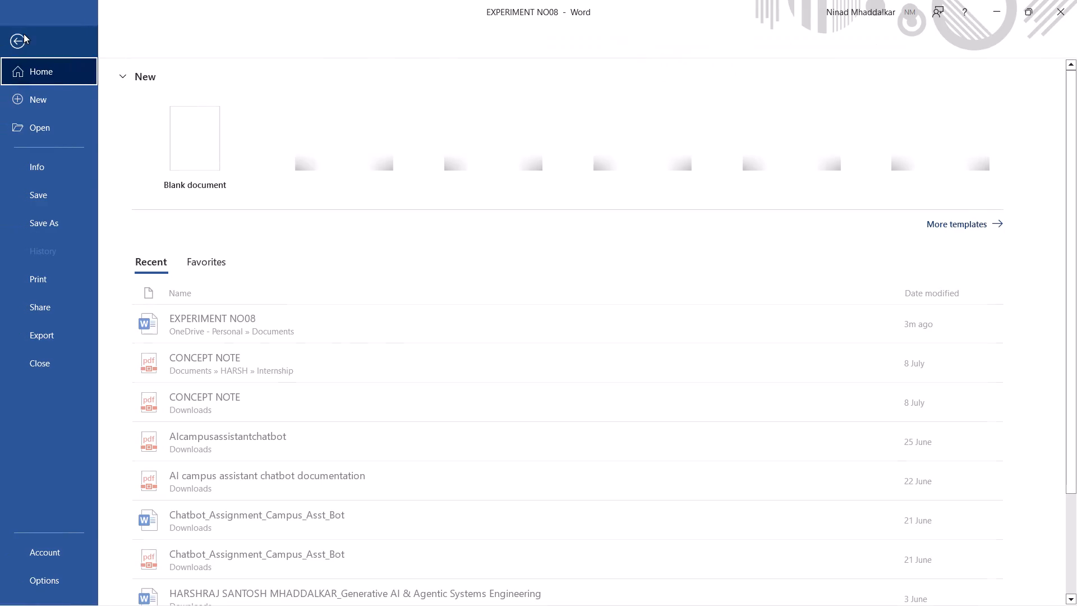
pyautogui.click(39, 217)
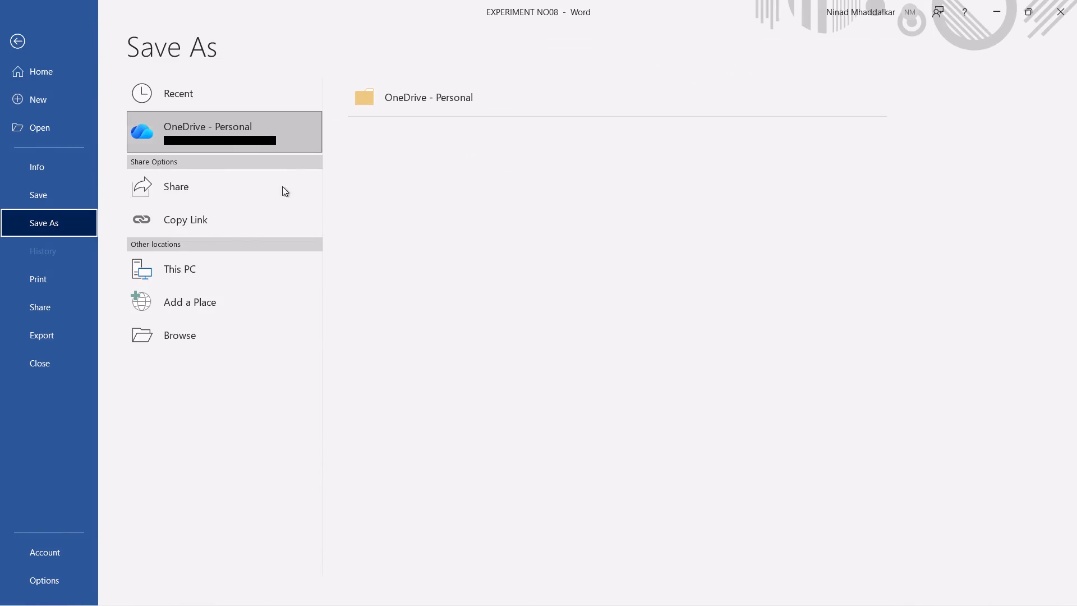
pyautogui.doubleClick(202, 275)
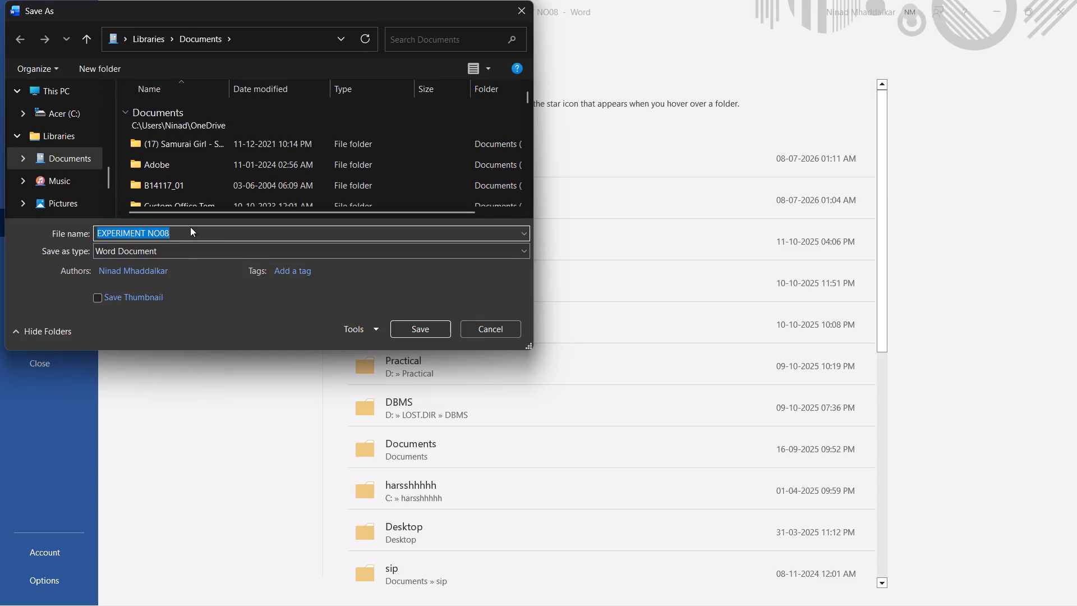
pyautogui.press('space')
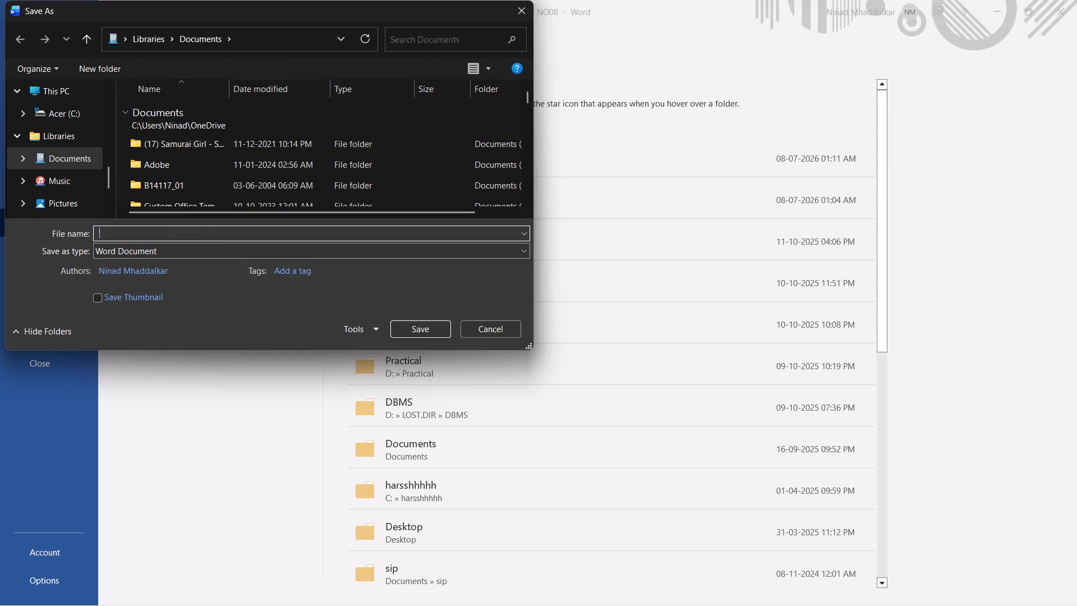
pyautogui.write('Sa')
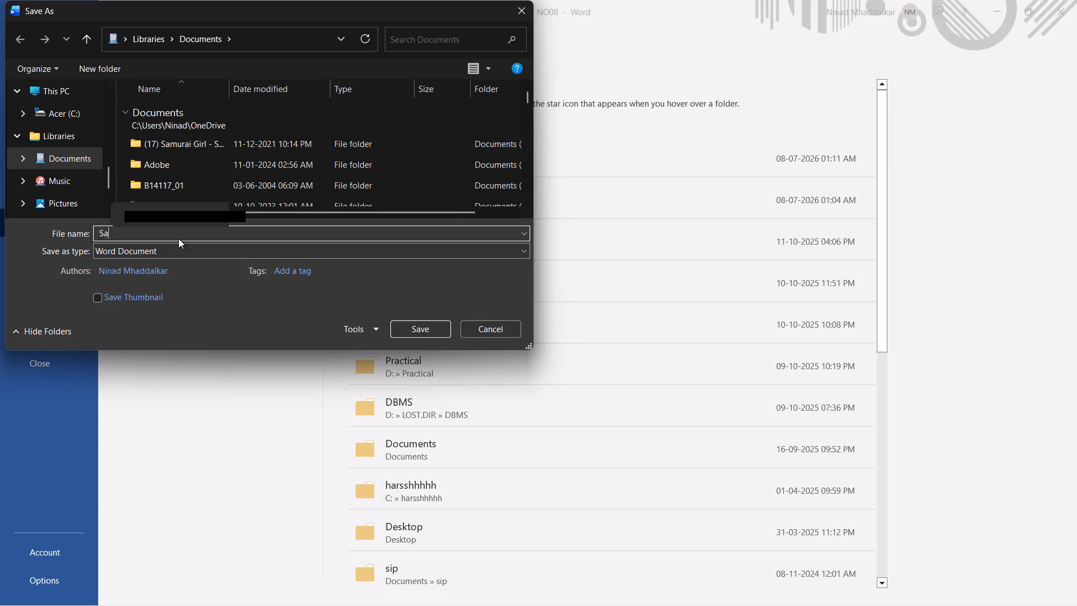
pyautogui.write('ks=')
pyautogui.press('BackSpace')
pyautogui.press('=')
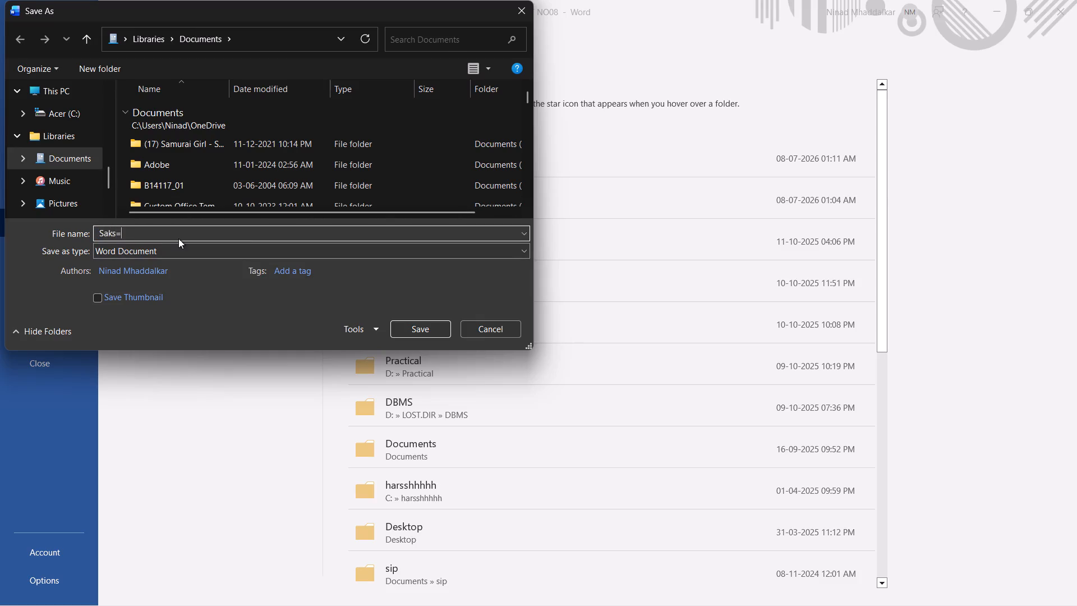
pyautogui.press('BackSpace')
pyautogui.press('BackSpace')
pyautogui.press('BackSpace')
pyautogui.press('BackSpace')
pyautogui.press('BackSpace')
pyautogui.write('expero')
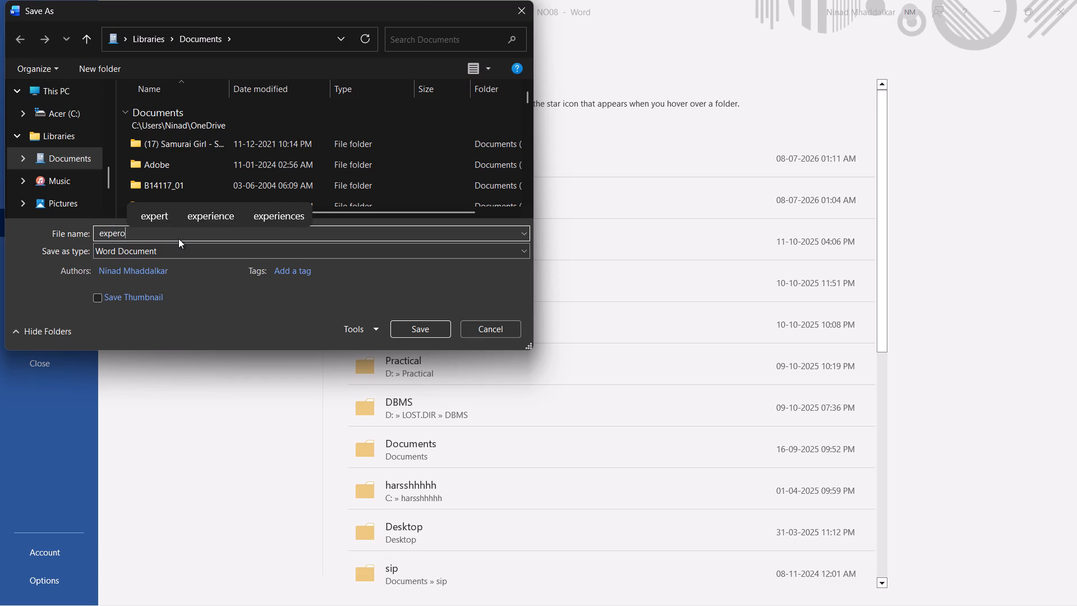
pyautogui.press('BackSpace')
pyautogui.write('iment')
pyautogui.press('8')
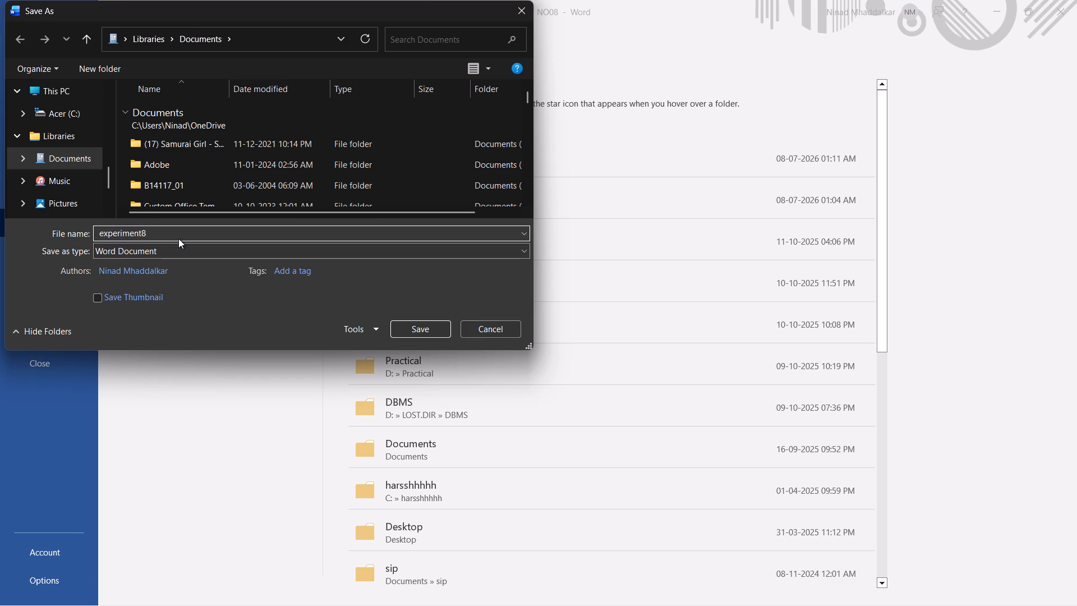
pyautogui.write('sakshi')
pyautogui.click(419, 329)
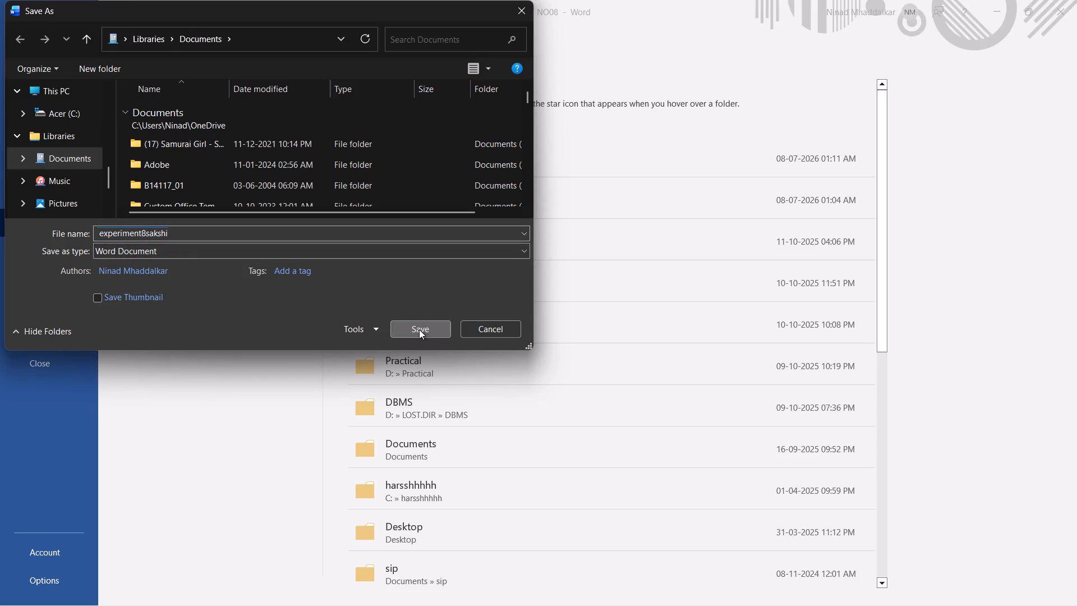
pyautogui.doubleClick(419, 329)
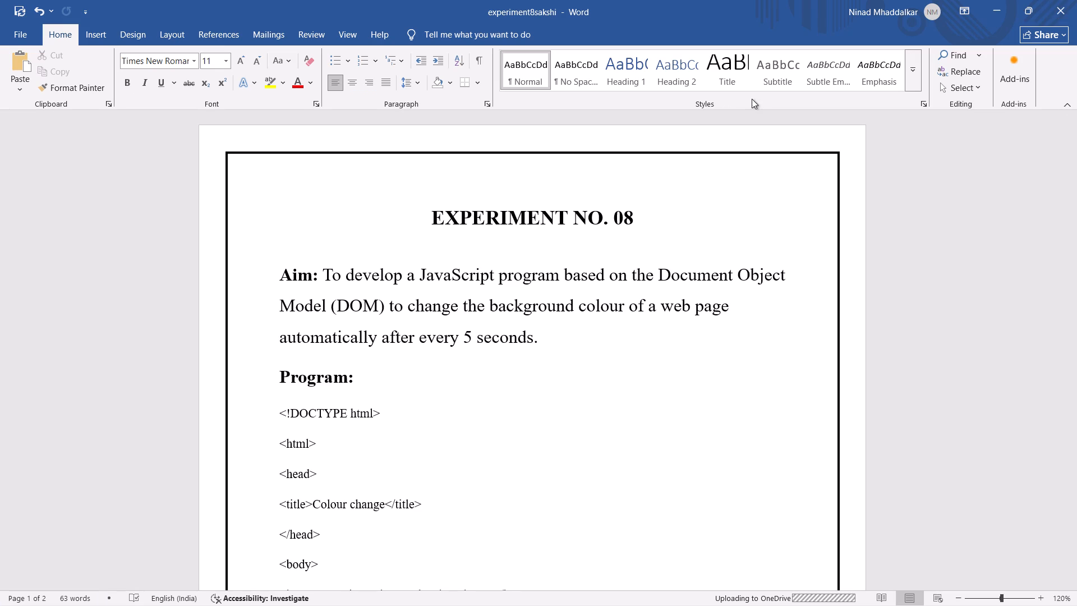
# Minimize the Word document to return to File Explorer's Home.
pyautogui.click(988, 15)
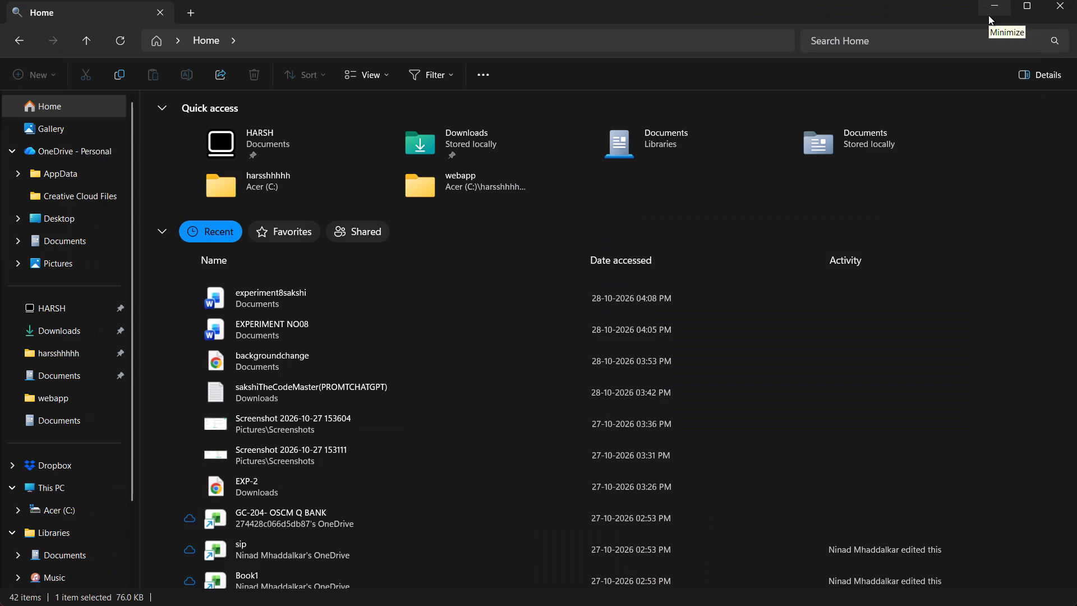
pyautogui.click(420, 315)
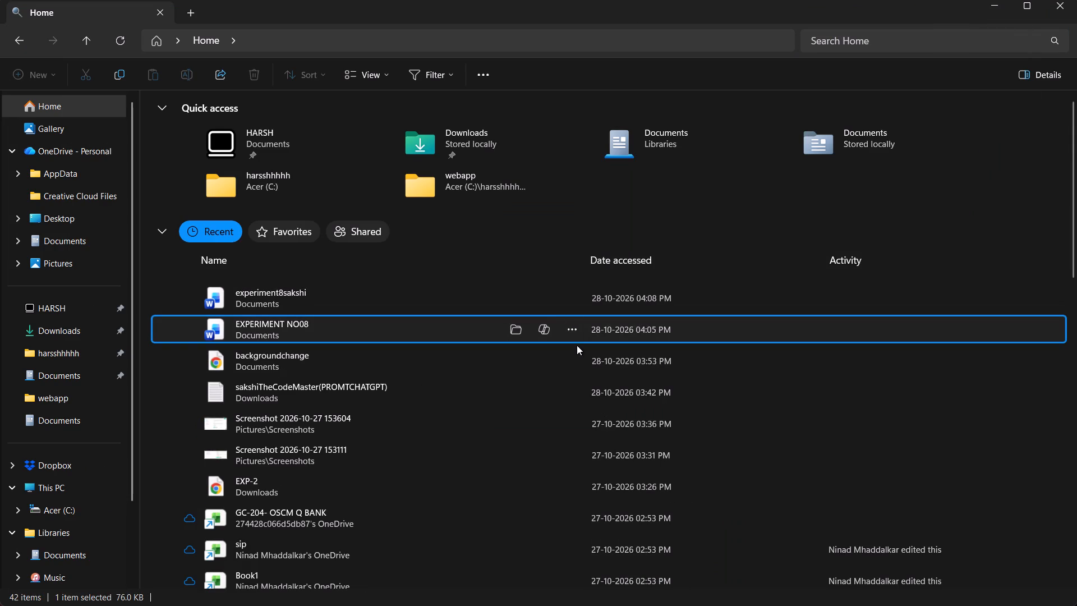
pyautogui.click(569, 325)
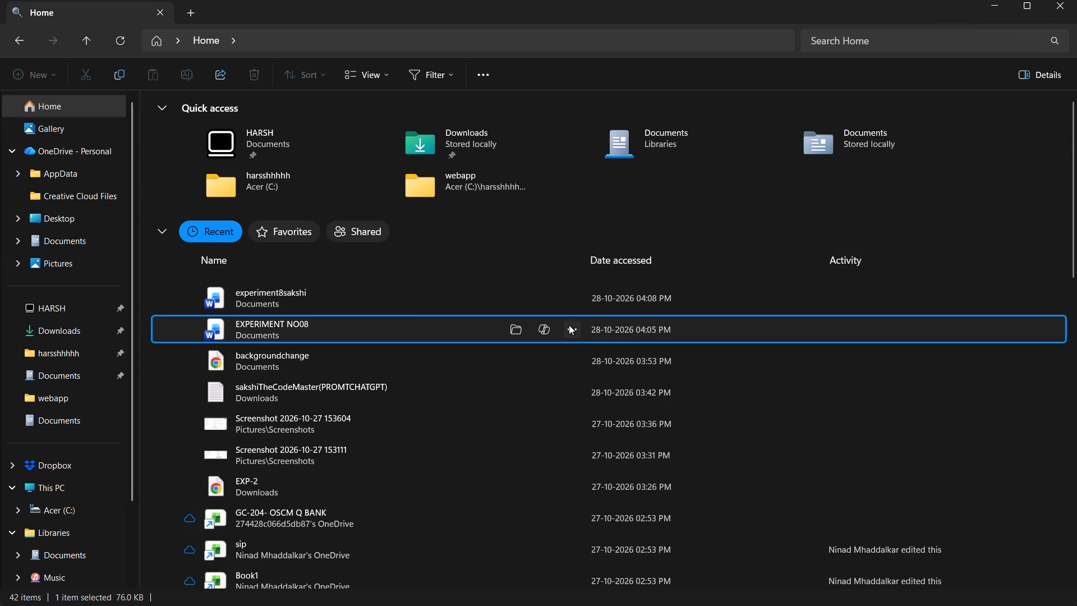
pyautogui.click(569, 325)
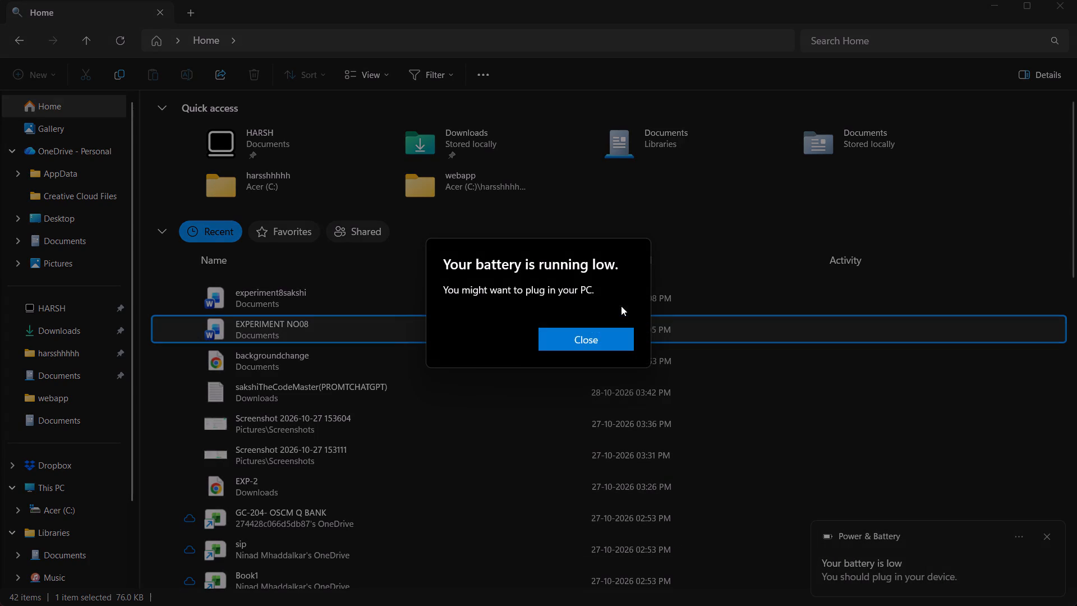
pyautogui.click(585, 346)
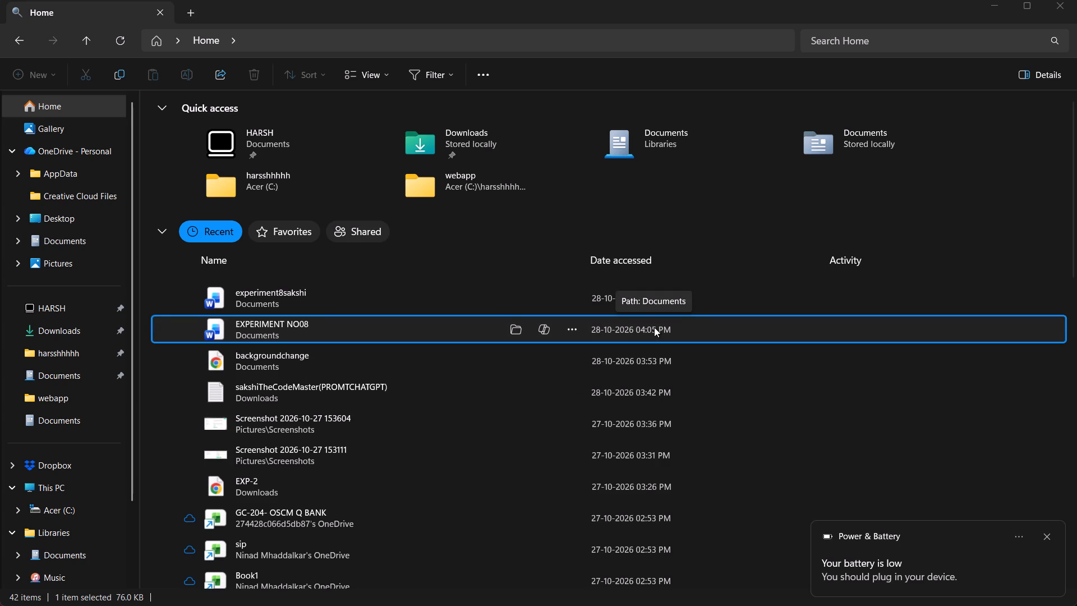
pyautogui.click(572, 328)
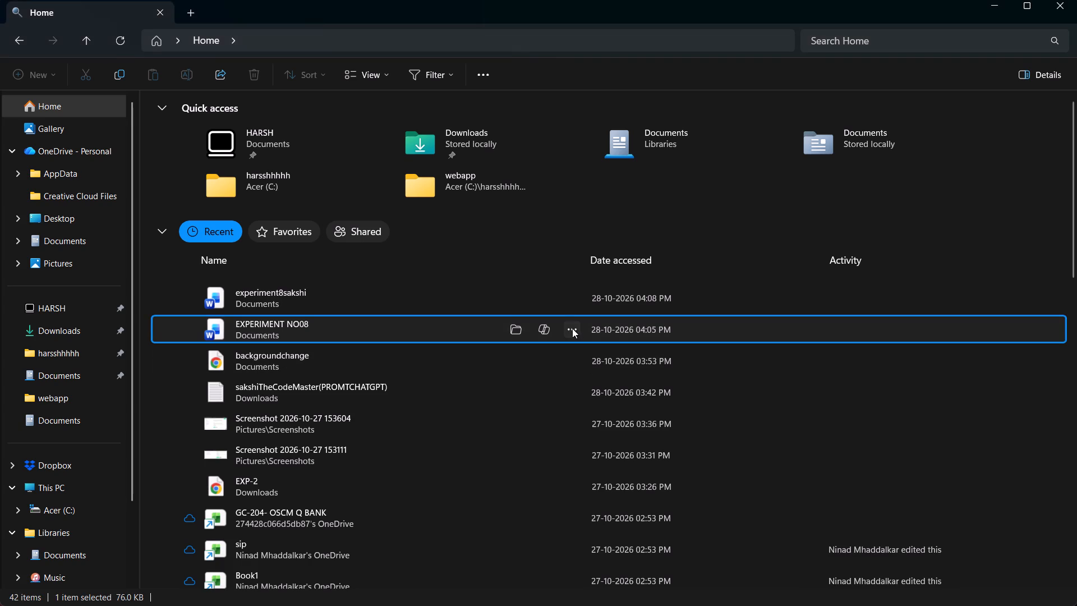
pyautogui.click(572, 328)
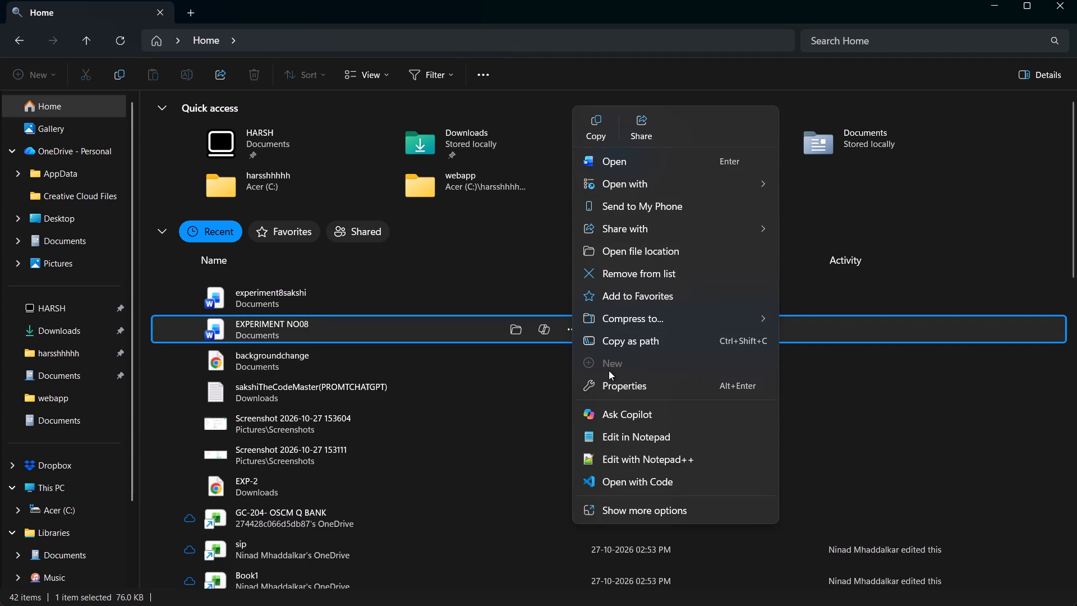